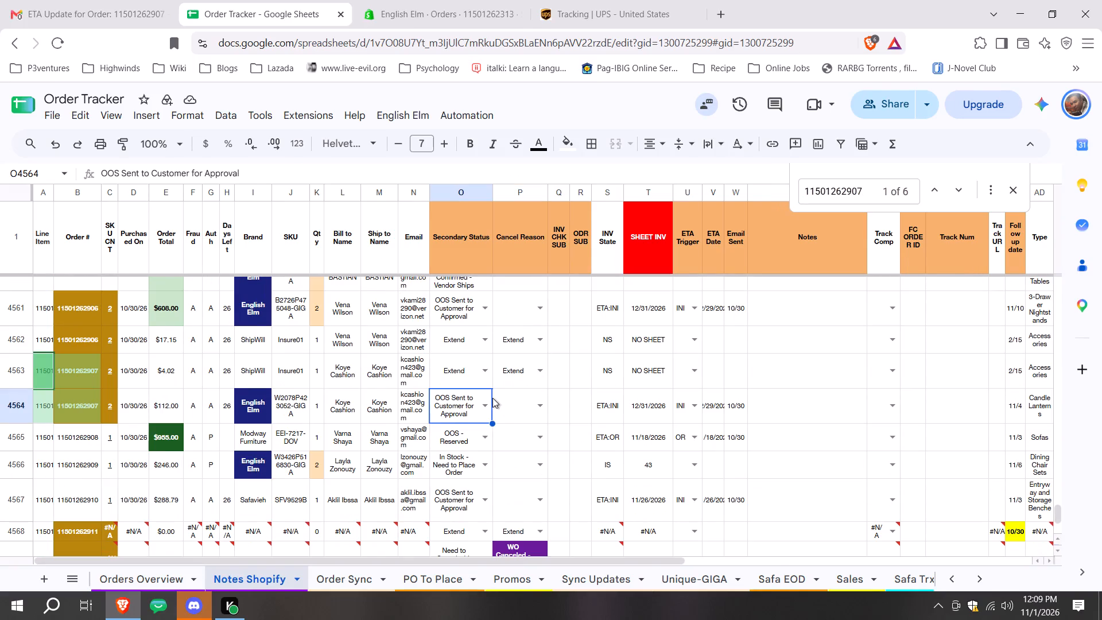
click(487, 401)
scroll(501, 479, down, 2)
scroll(536, 479, up, 1)
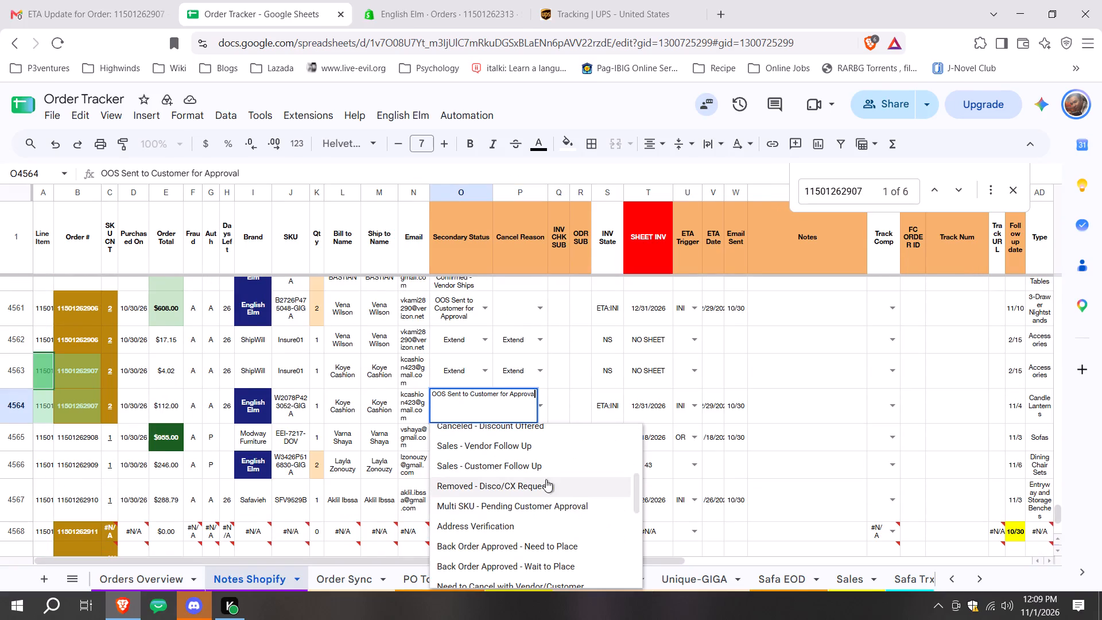
click(564, 557)
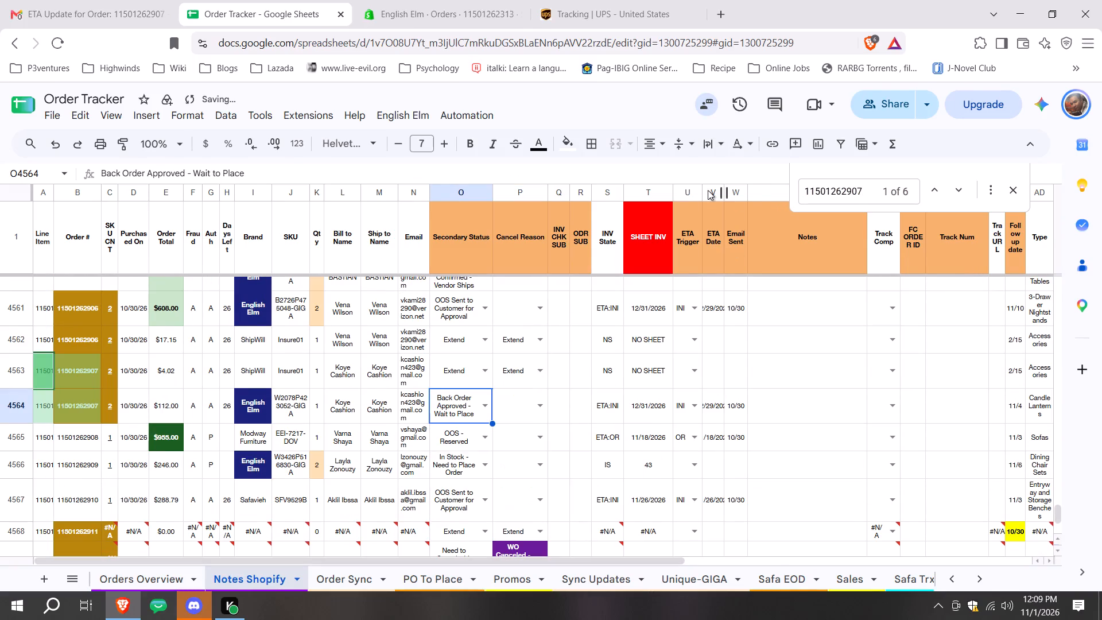
Format the whole ETA Date column with the month/day number format 9/26.
click(708, 190)
click(173, 104)
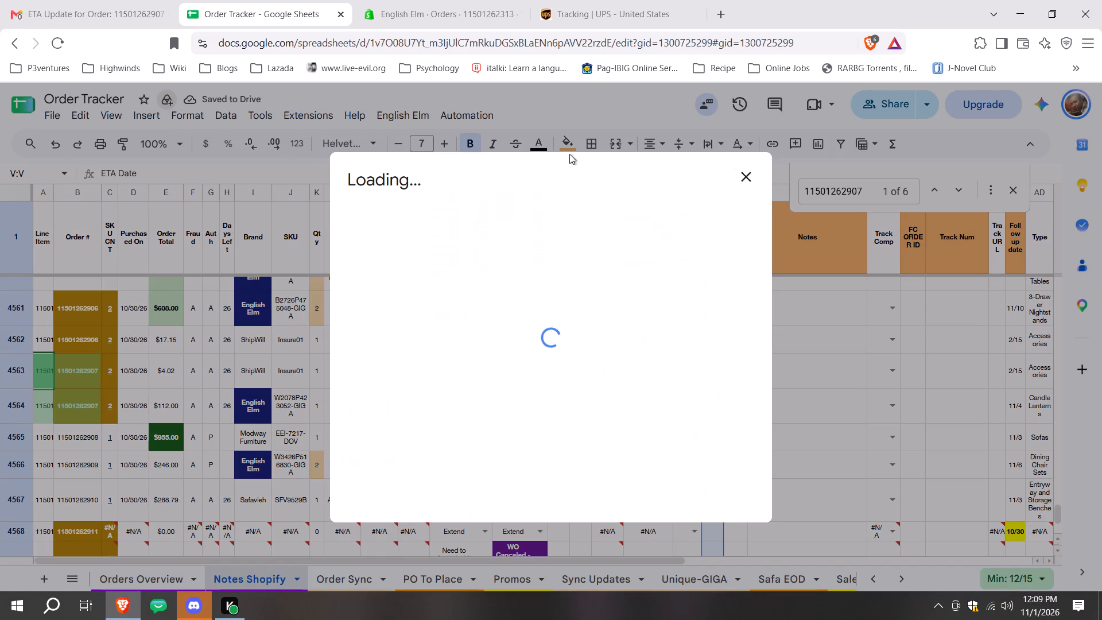
click(750, 176)
click(198, 116)
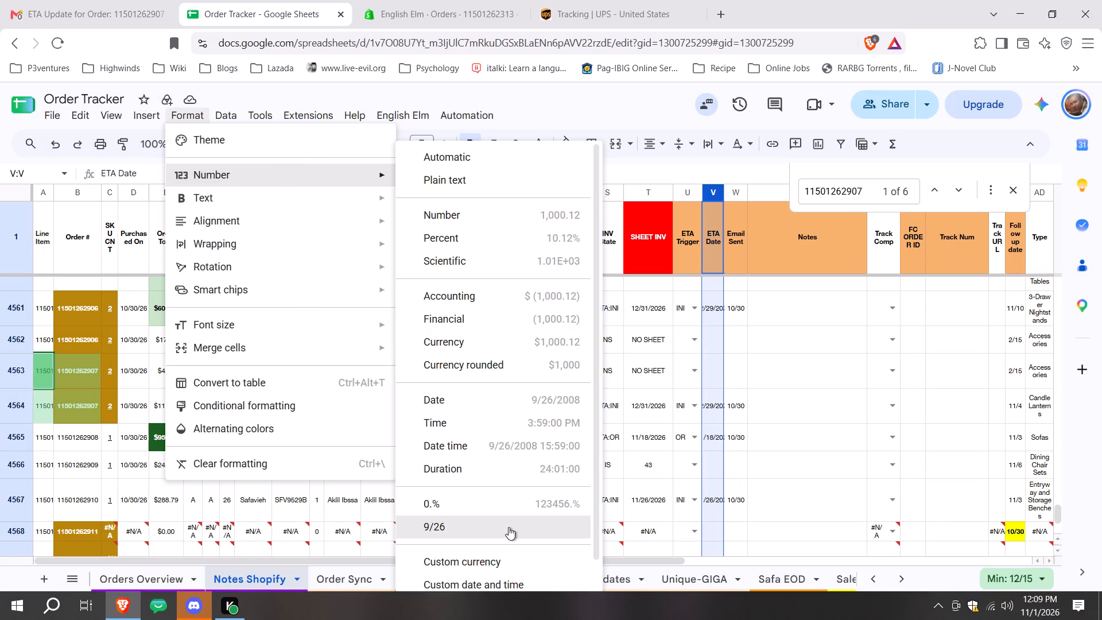
click(509, 527)
click(734, 400)
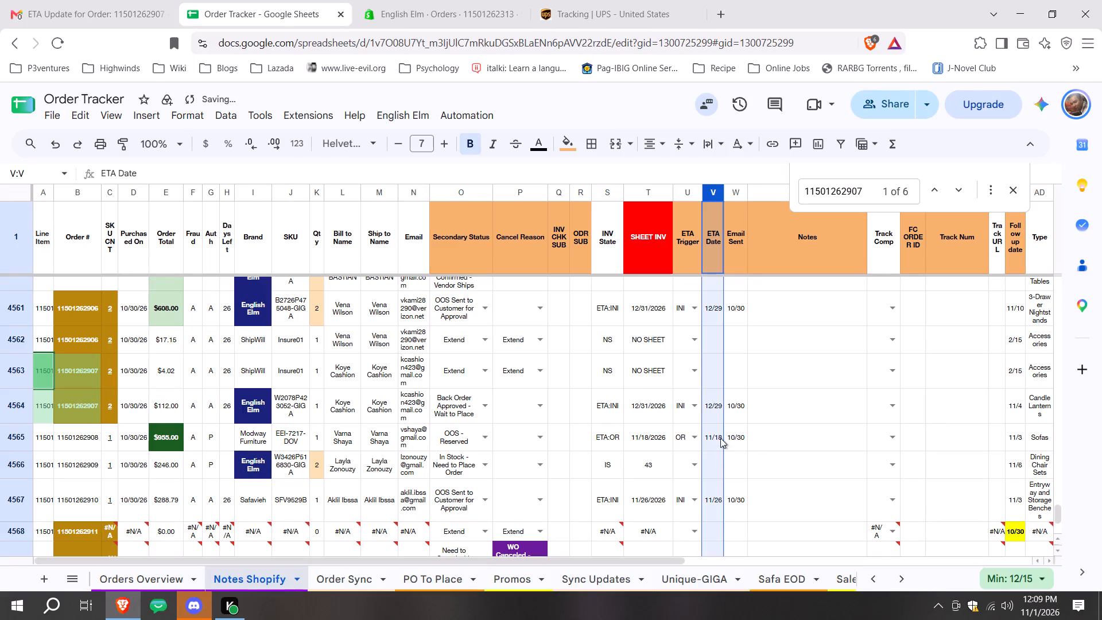
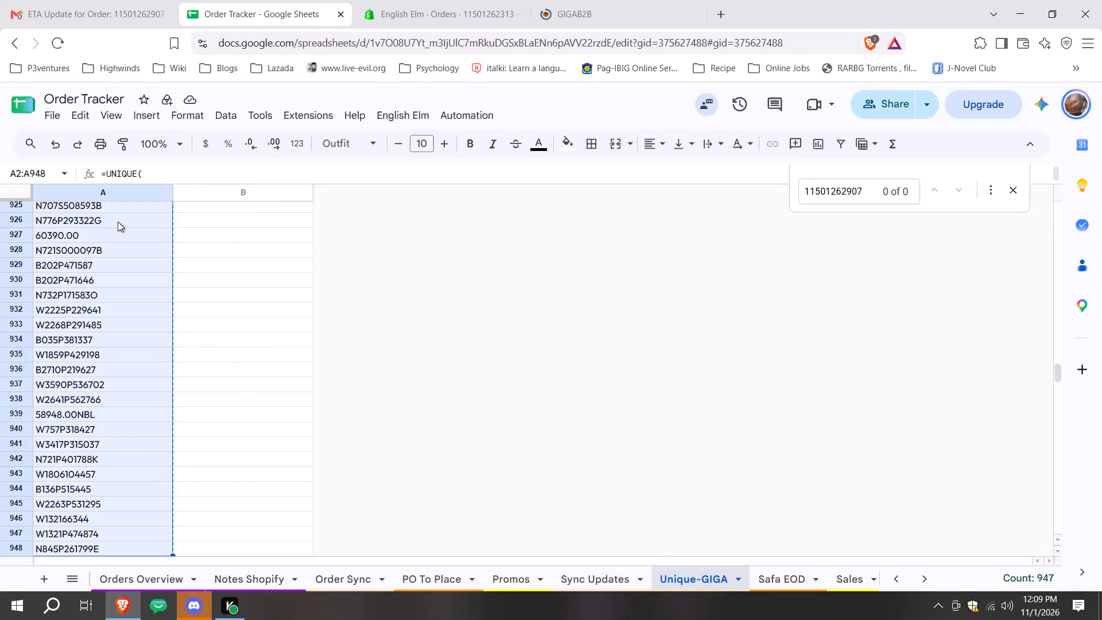
Switch to the GIGAB2B site and open the account's My Saved Items list.
click(567, 0)
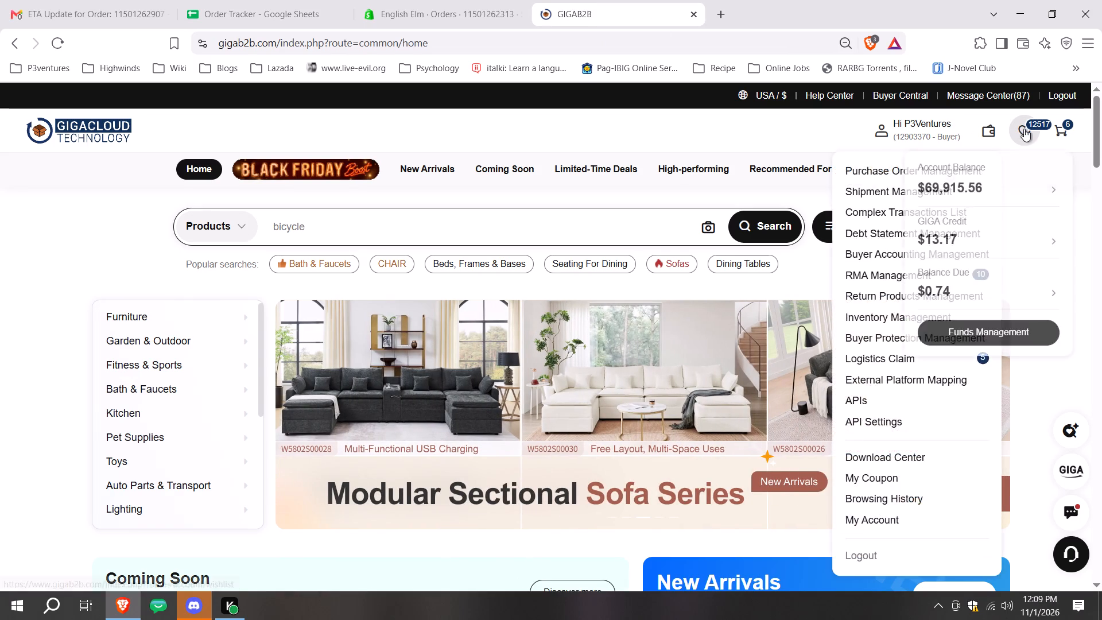
click(1031, 131)
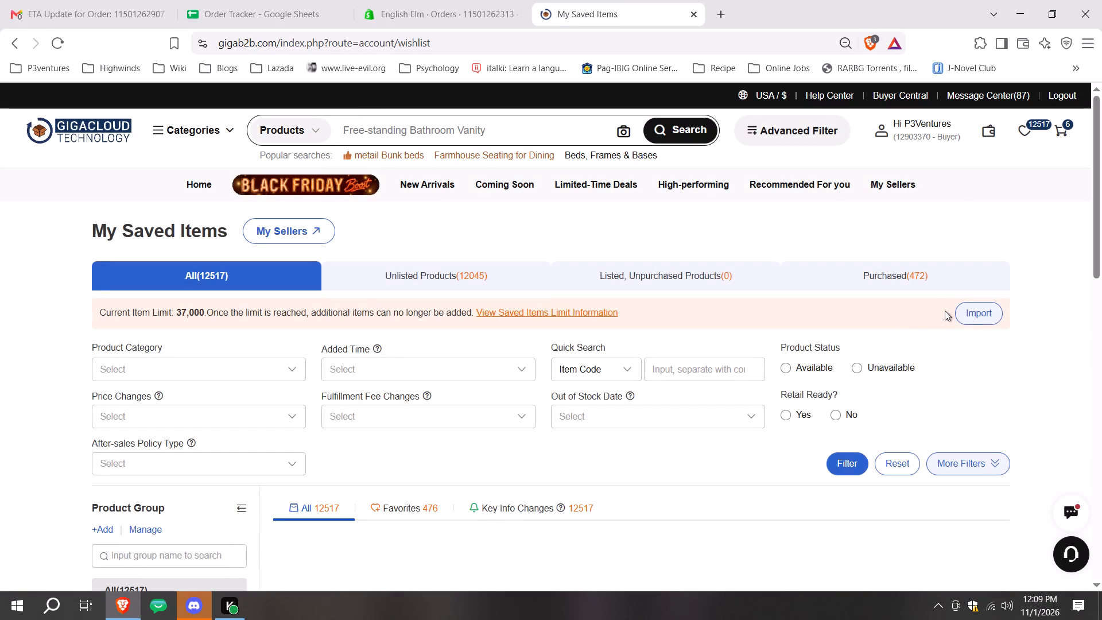
Import the copied list of item codes into the saved items list, leaving the group settings at their defaults.
click(975, 317)
click(441, 277)
key(ctrl+v)
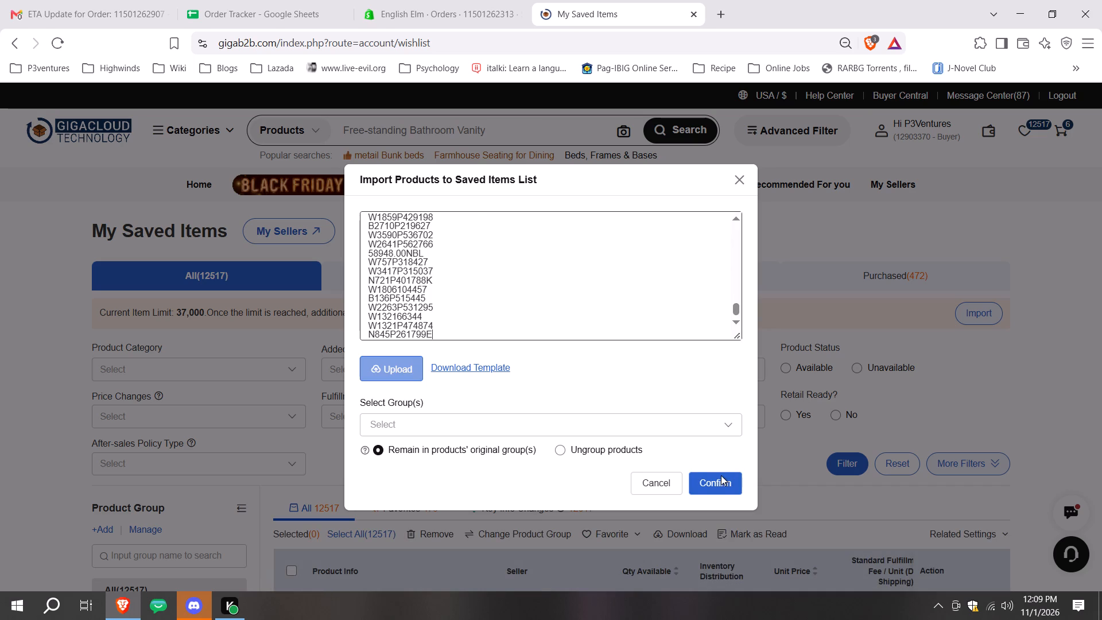
click(721, 486)
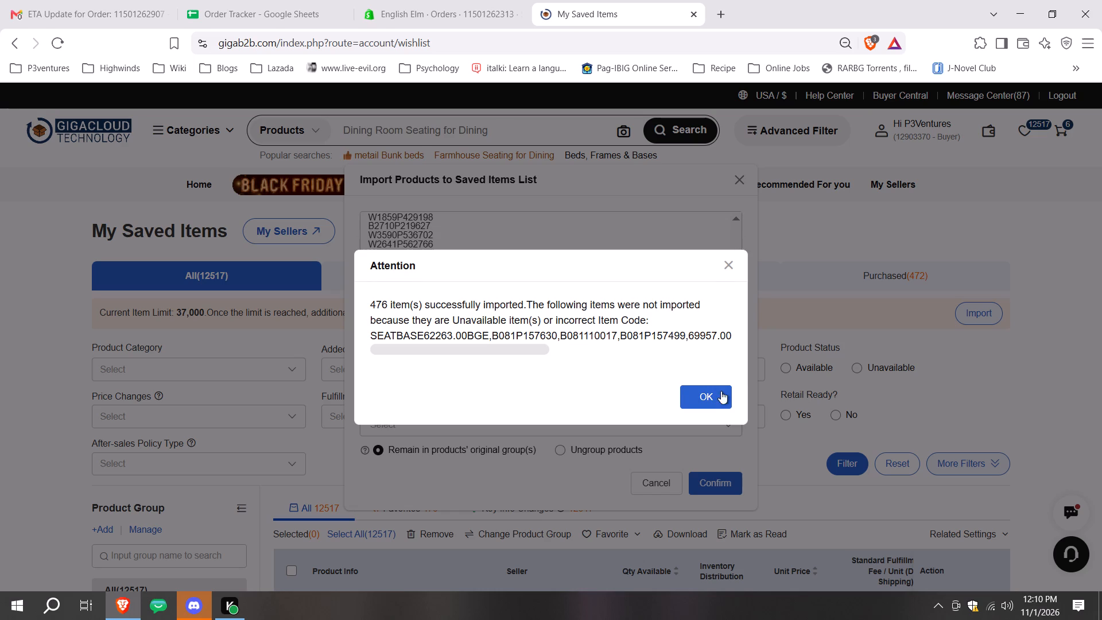
Acknowledge the import notice to finish importing the item codes into the saved items list.
click(719, 394)
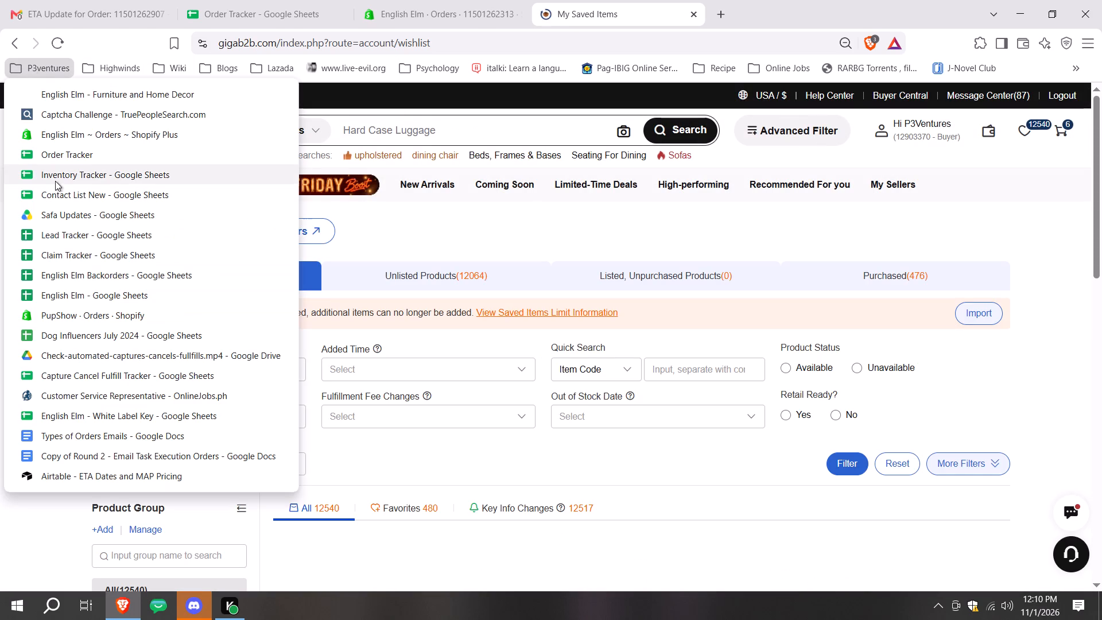
click(55, 181)
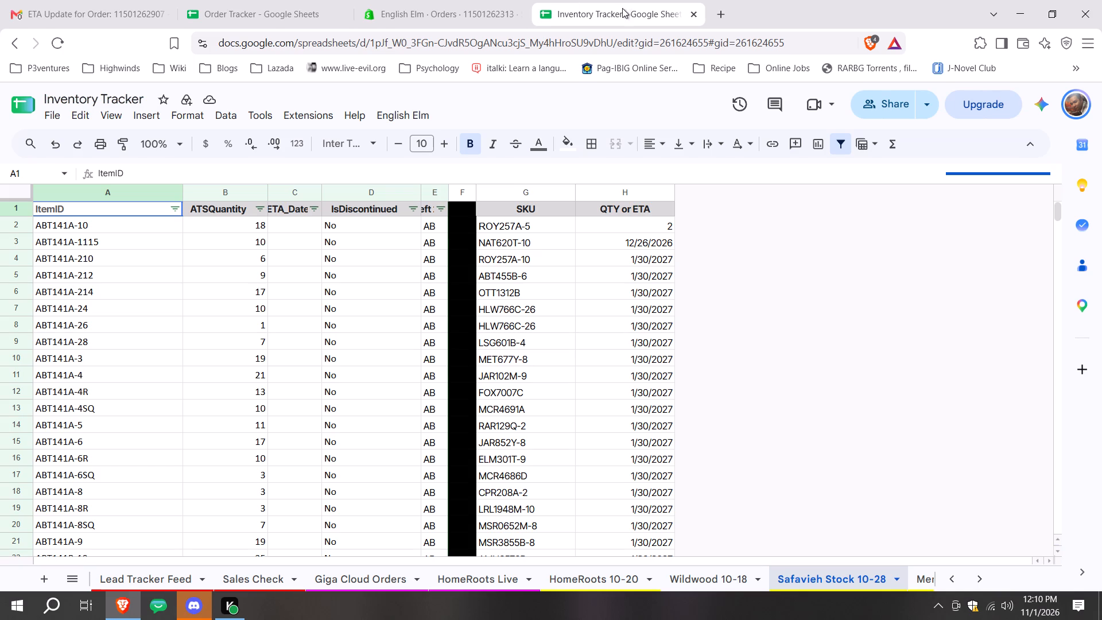
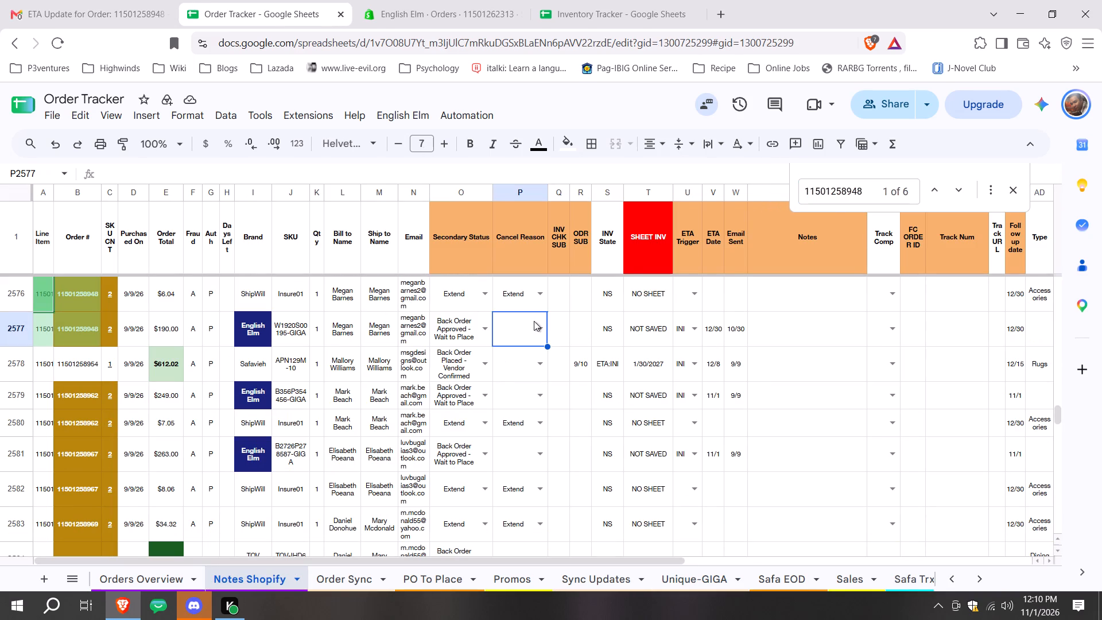
click(543, 321)
click(545, 321)
click(542, 324)
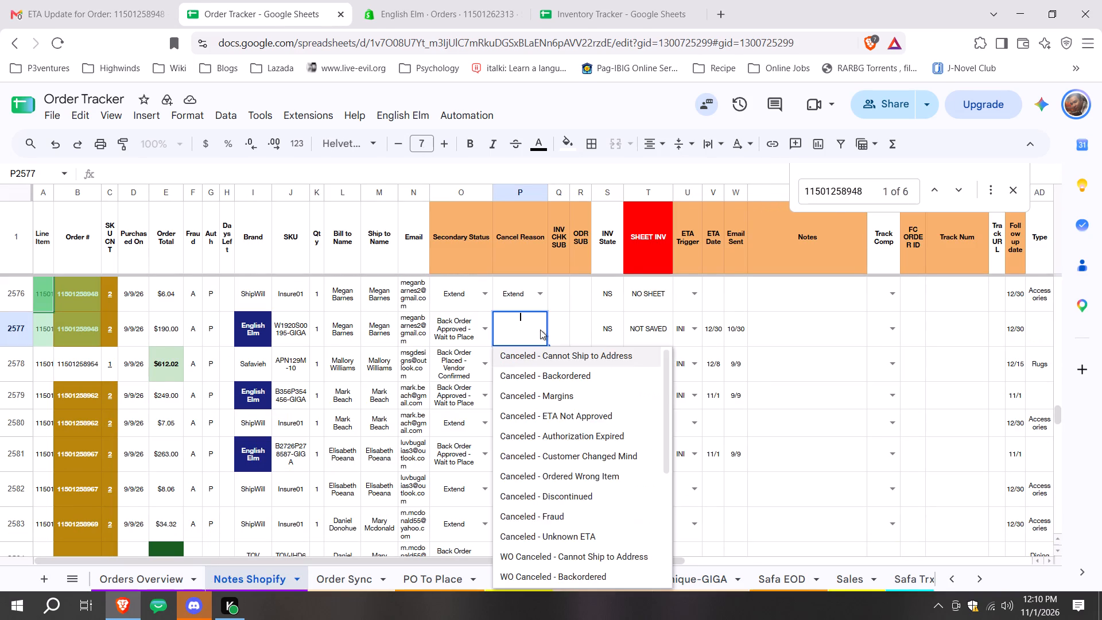
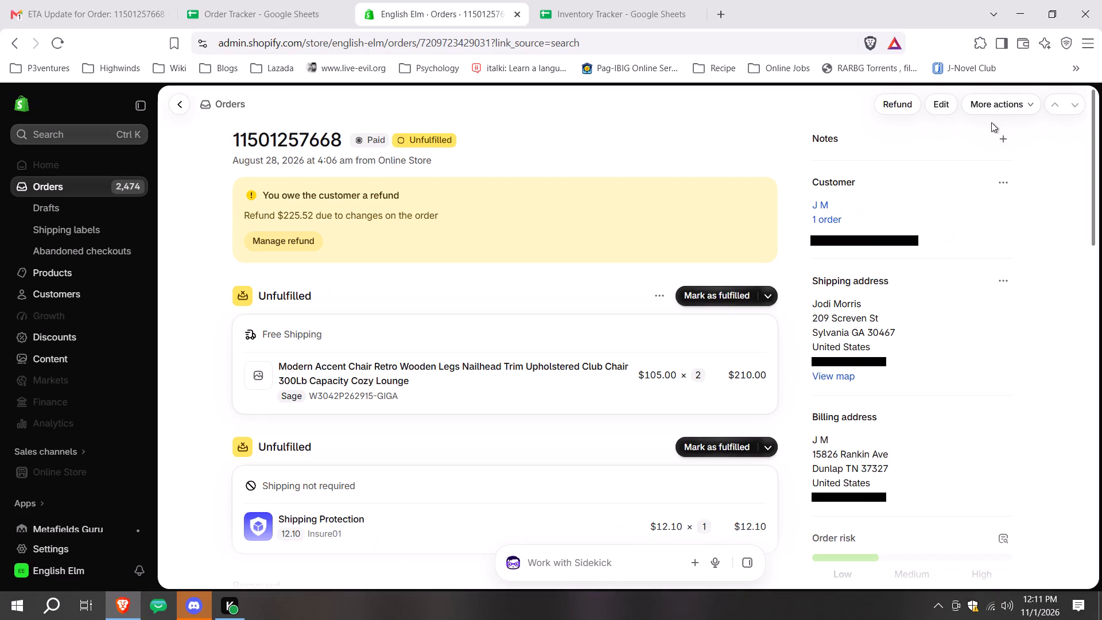
click(1002, 108)
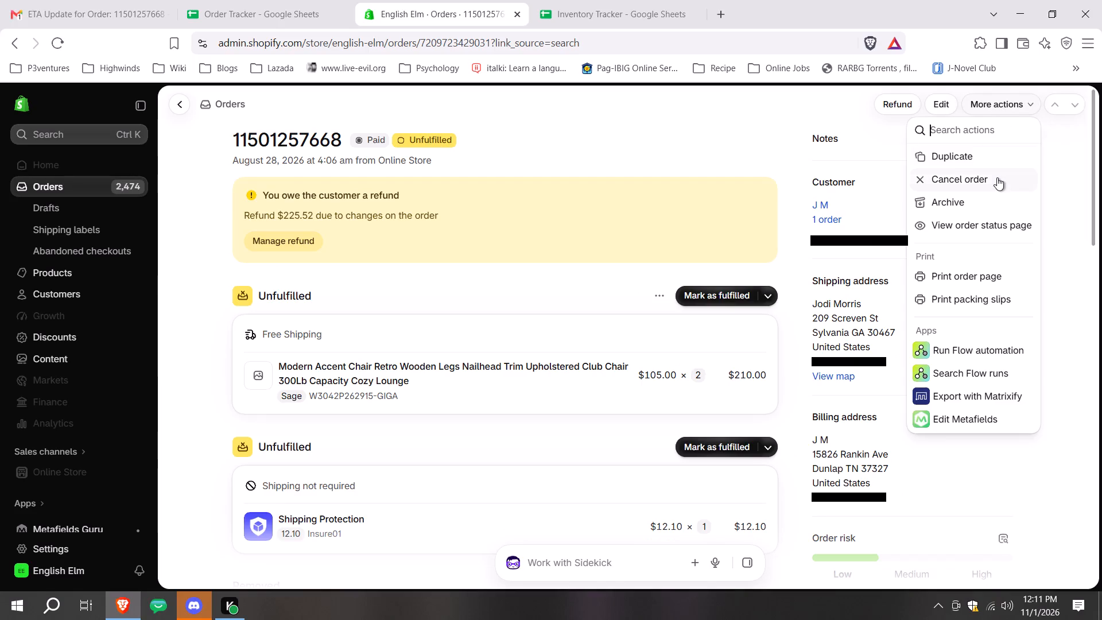
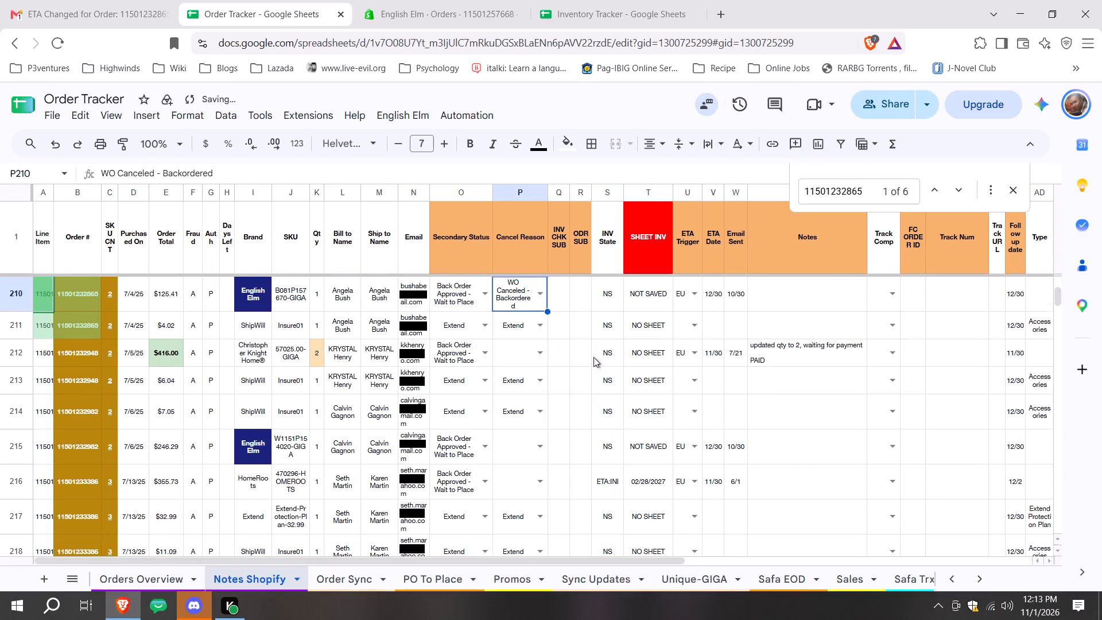
click(454, 0)
click(69, 136)
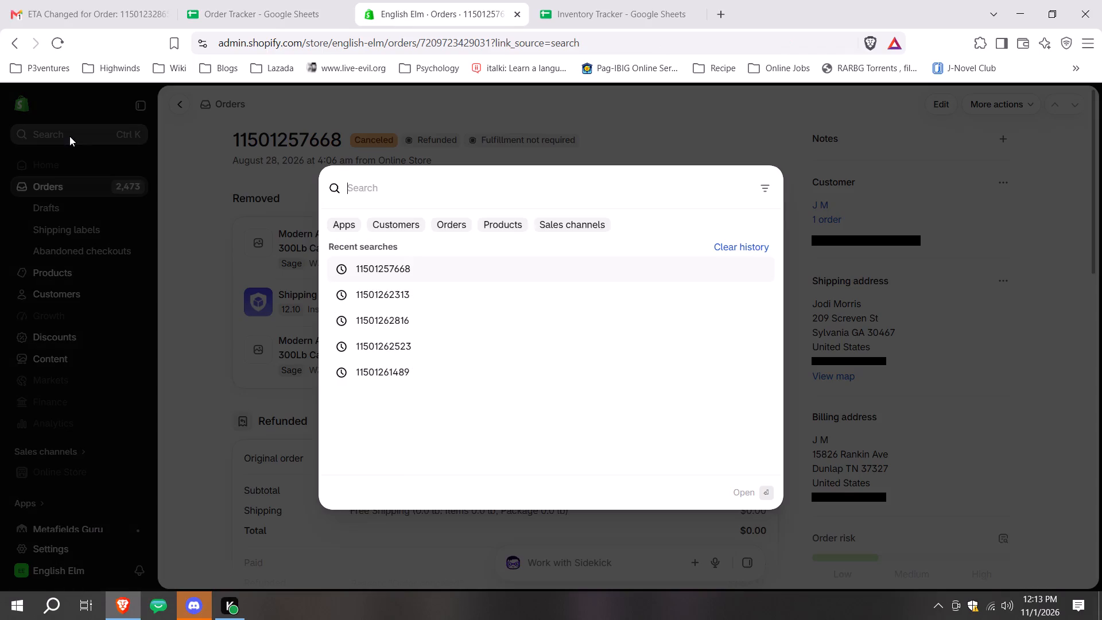
key(ctrl+v)
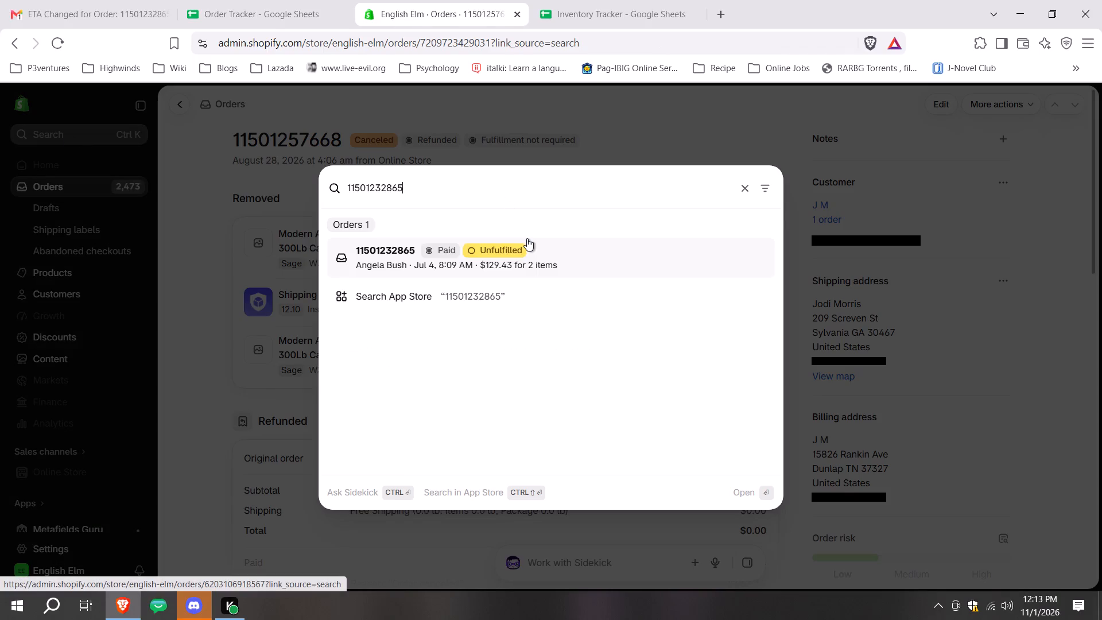
click(527, 238)
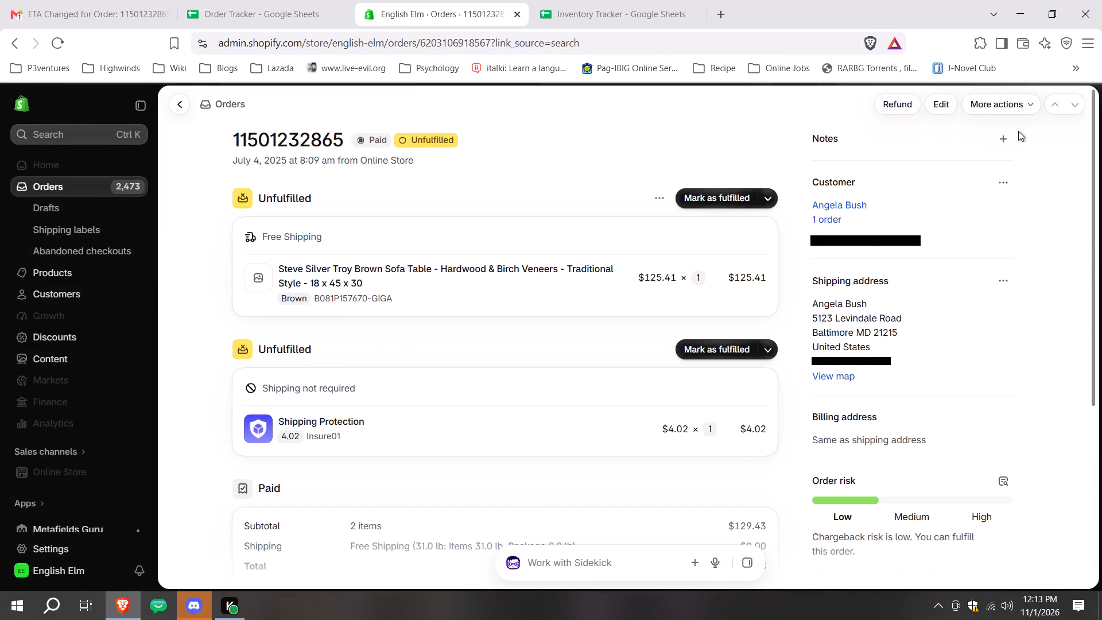
click(1001, 95)
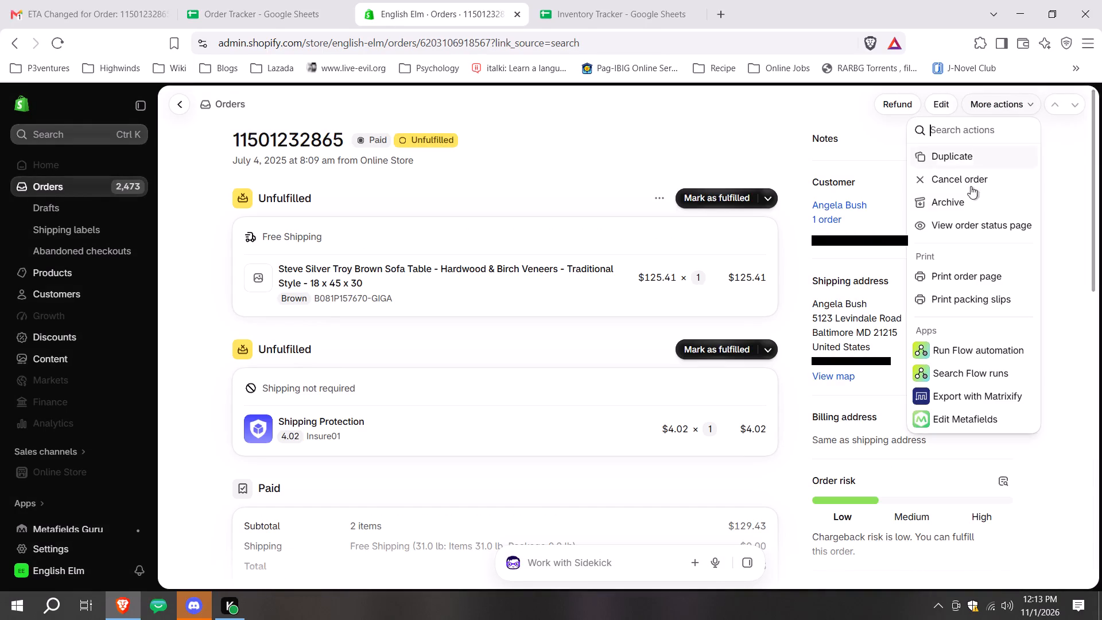
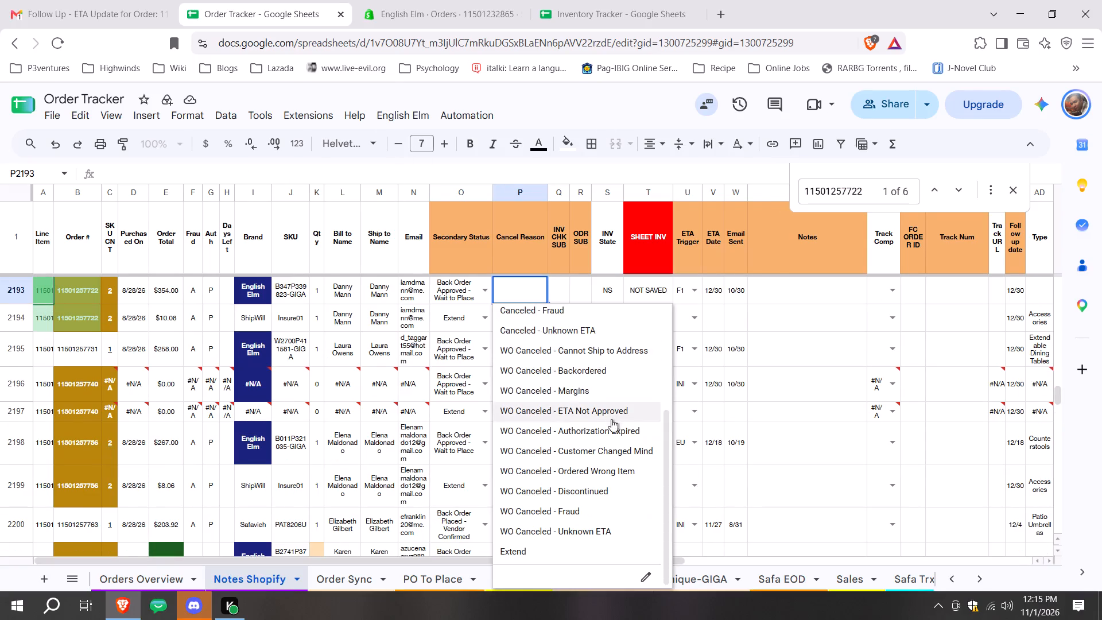
click(594, 375)
click(433, 0)
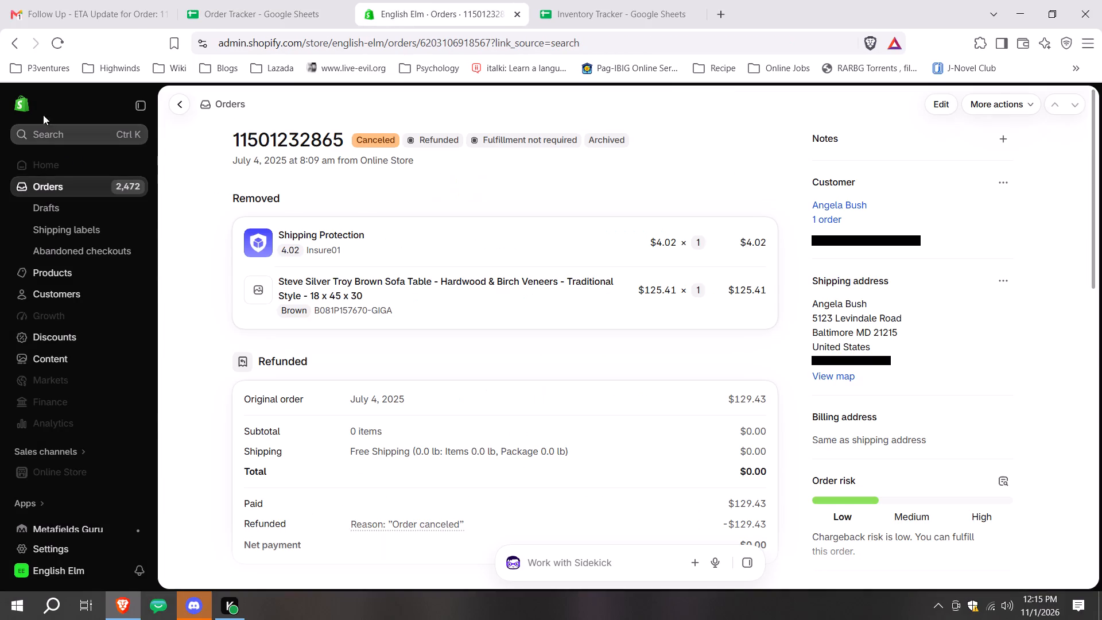
click(73, 154)
click(79, 138)
key(ctrl+v)
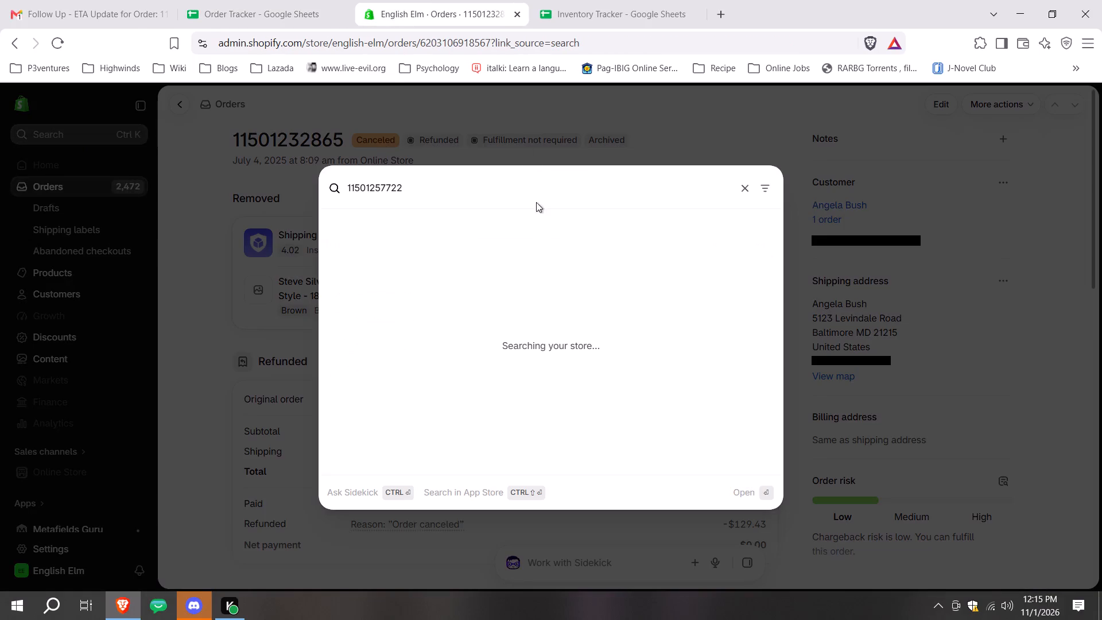
click(531, 230)
click(531, 242)
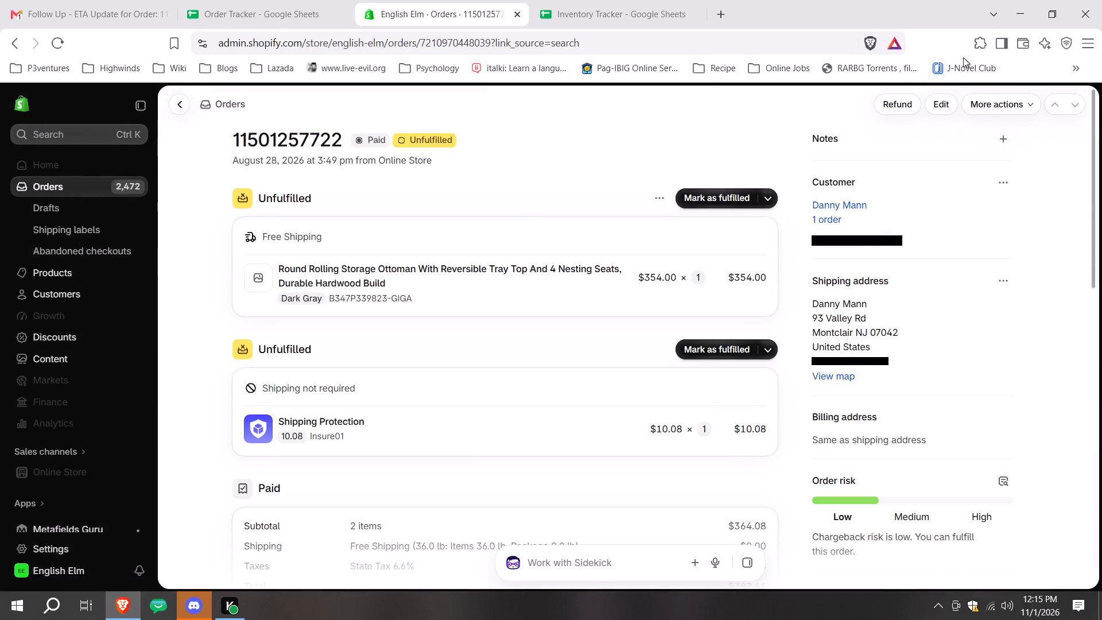
click(1026, 109)
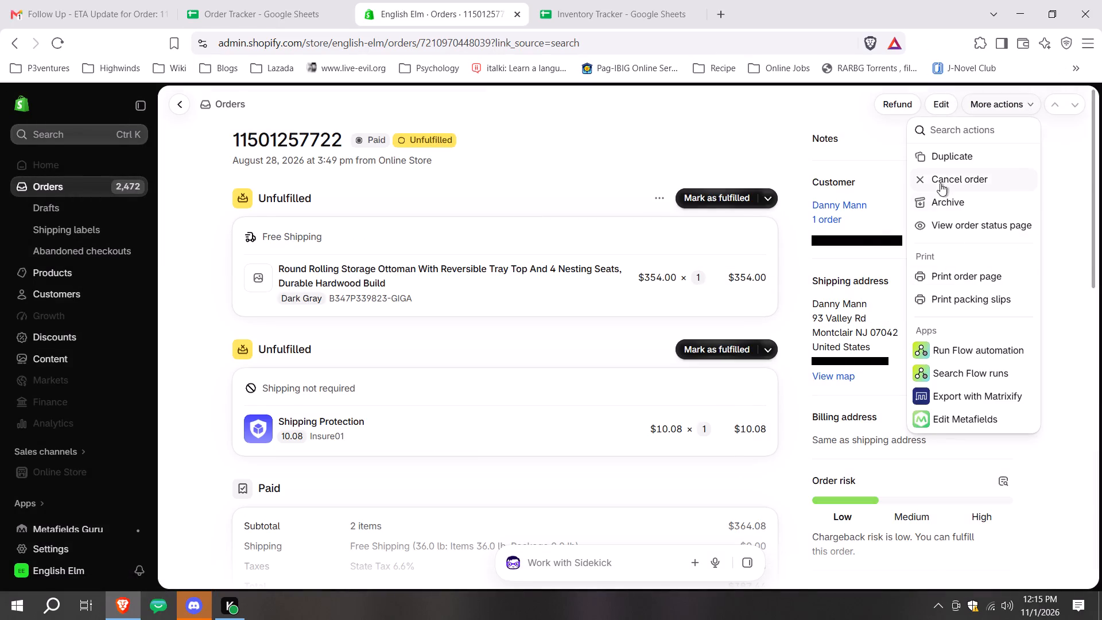
click(940, 176)
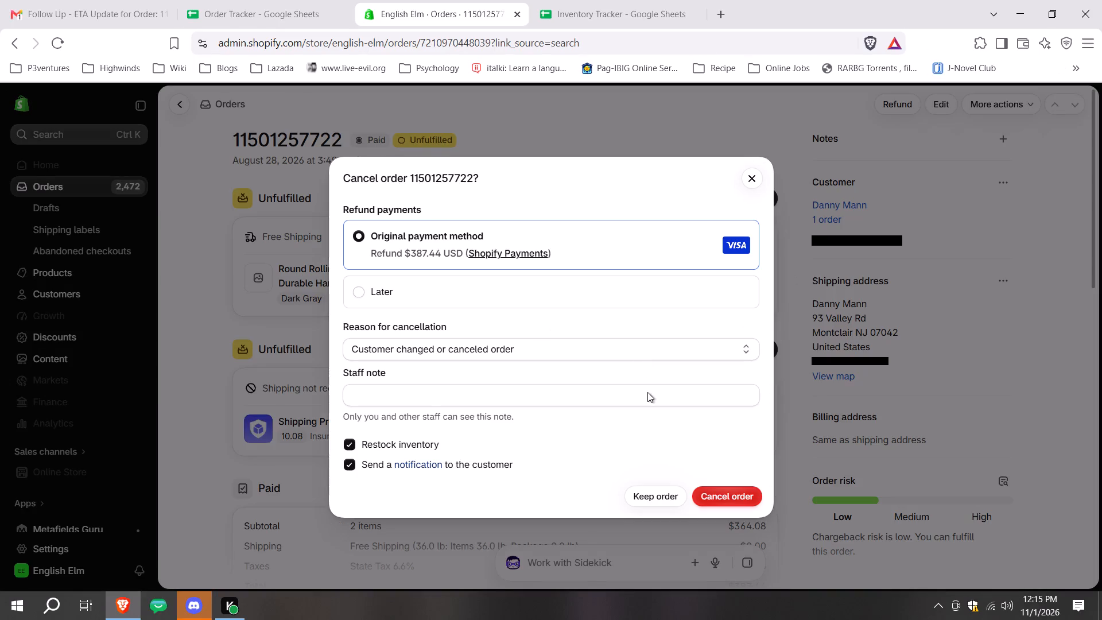
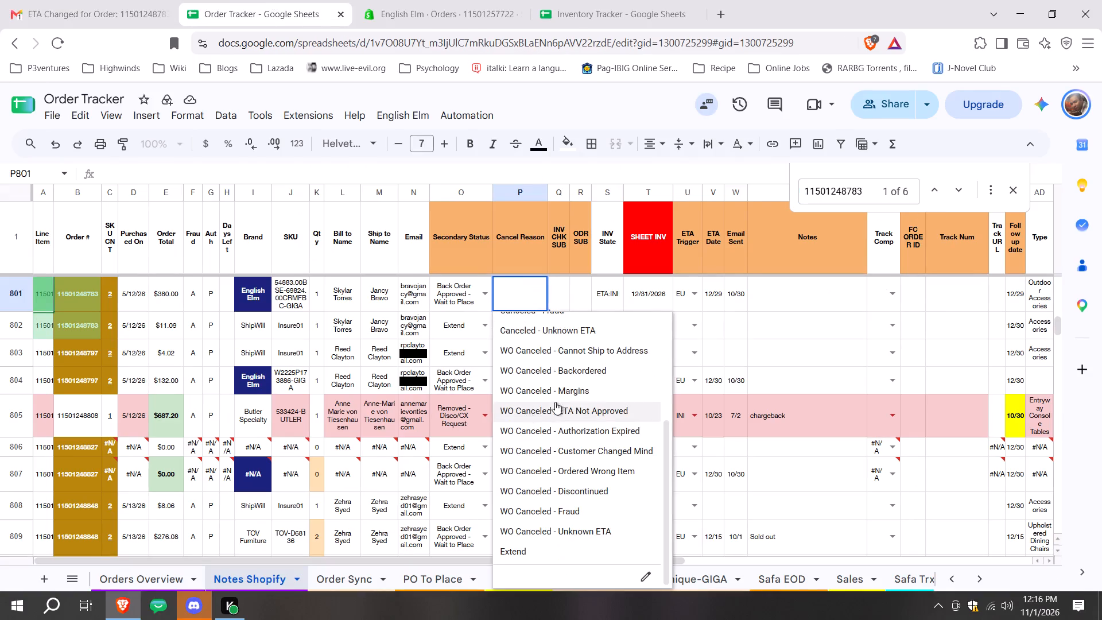
click(580, 379)
click(522, 0)
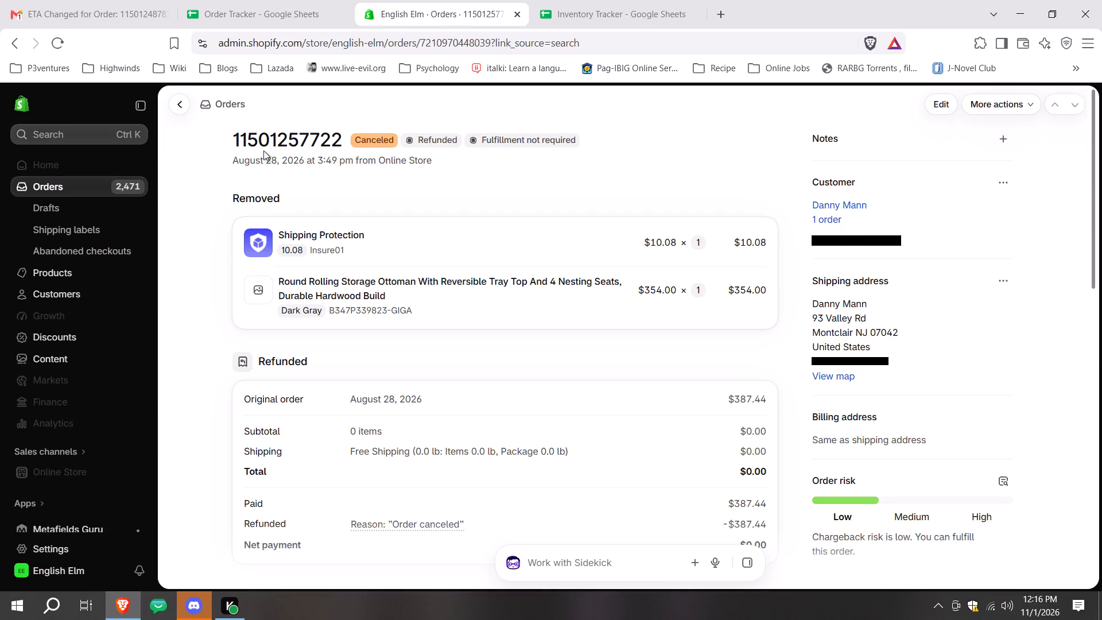
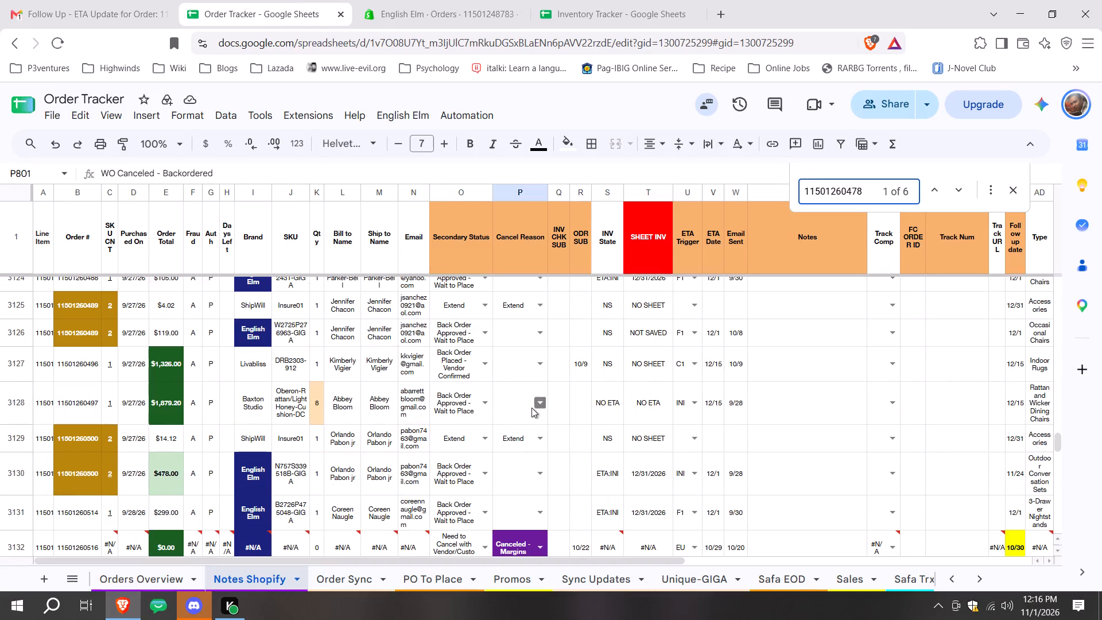
scroll(527, 408, up, 1)
click(536, 414)
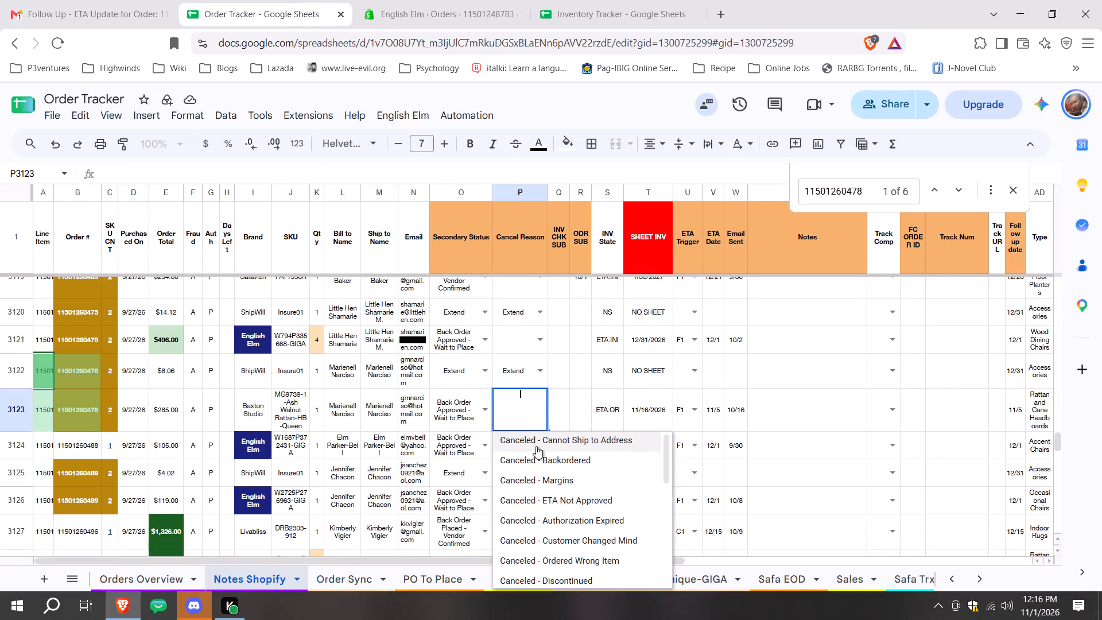
scroll(538, 463, down, 1)
click(597, 486)
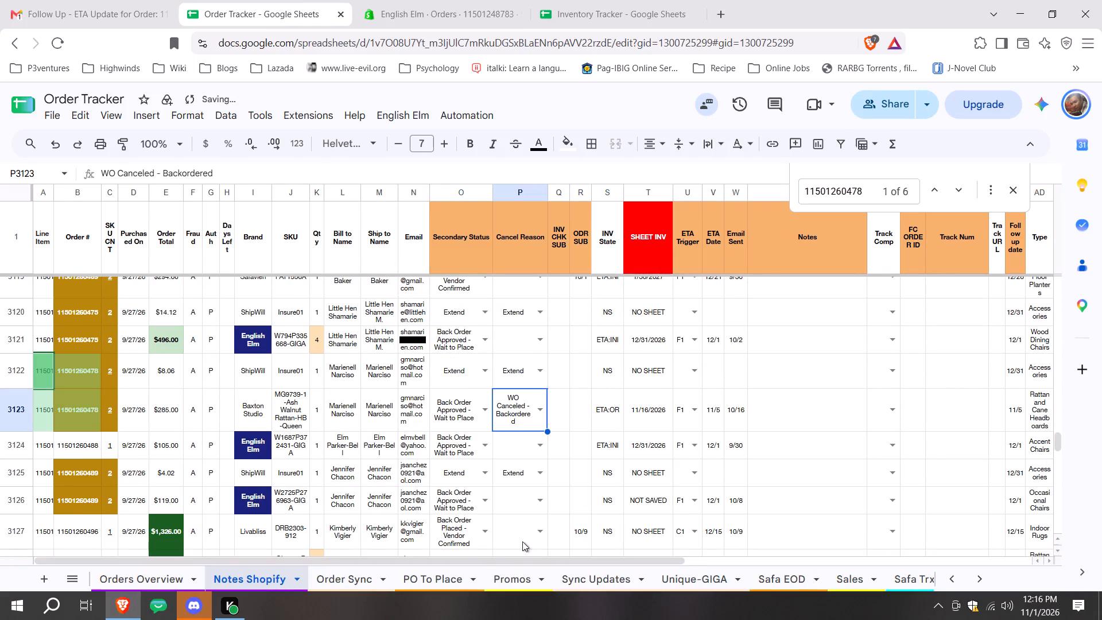
click(459, 0)
click(99, 138)
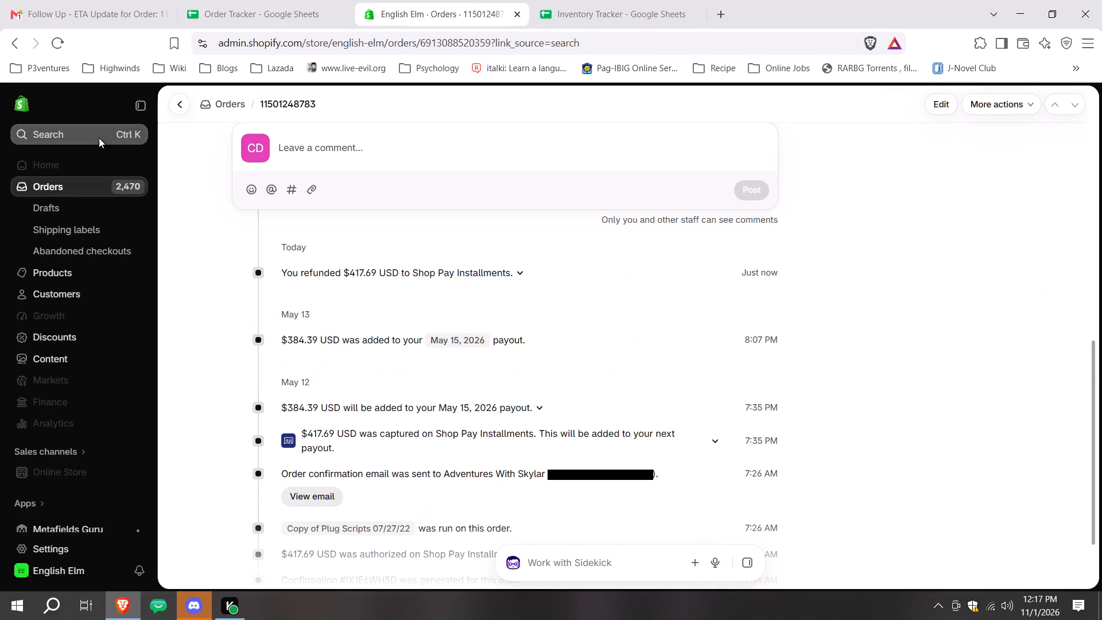
key(ctrl+v)
click(517, 242)
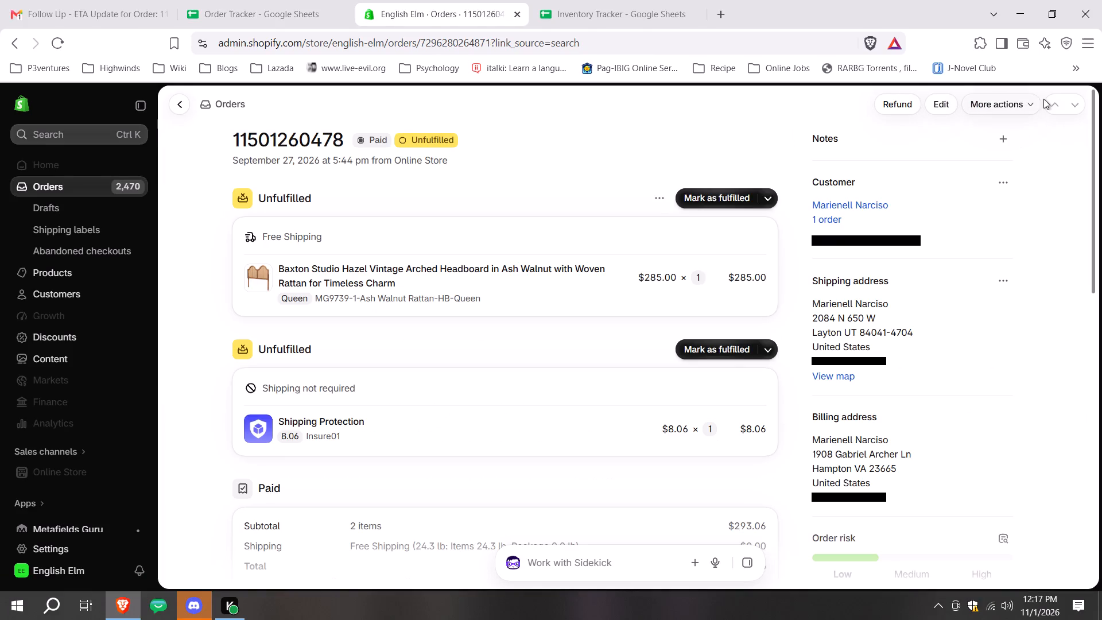
click(1031, 102)
click(1014, 183)
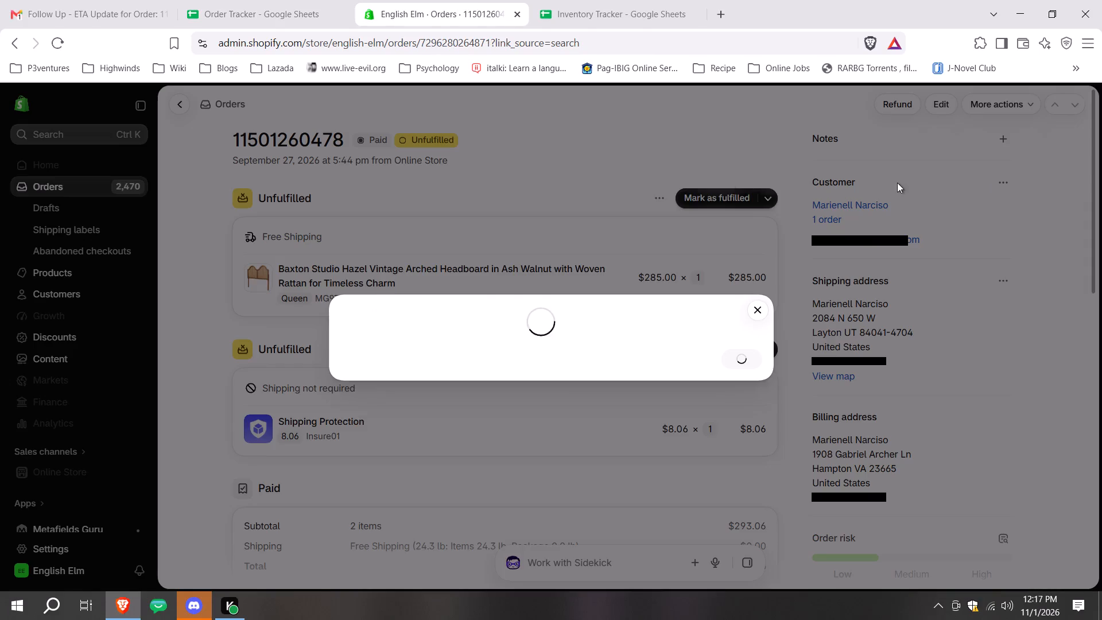
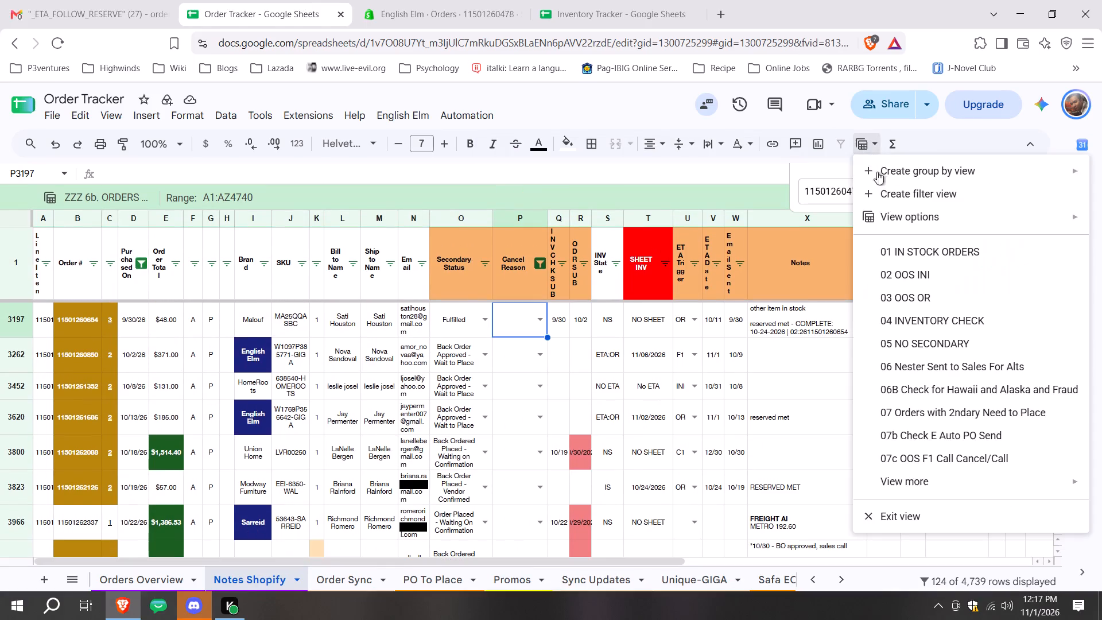
scroll(716, 364, down, 2)
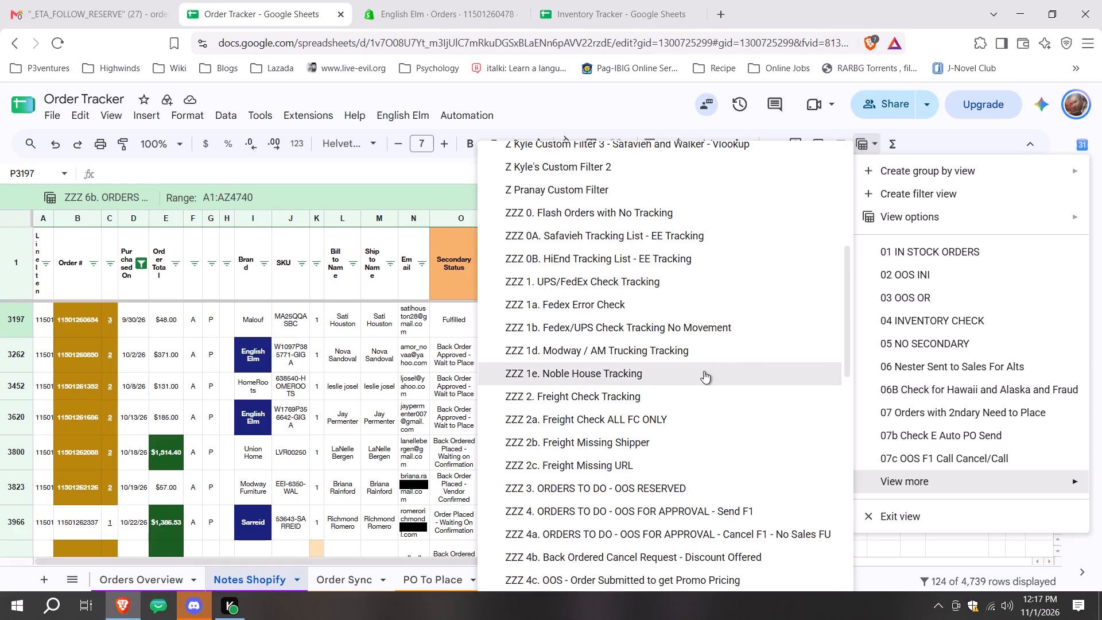
scroll(693, 393, down, 1)
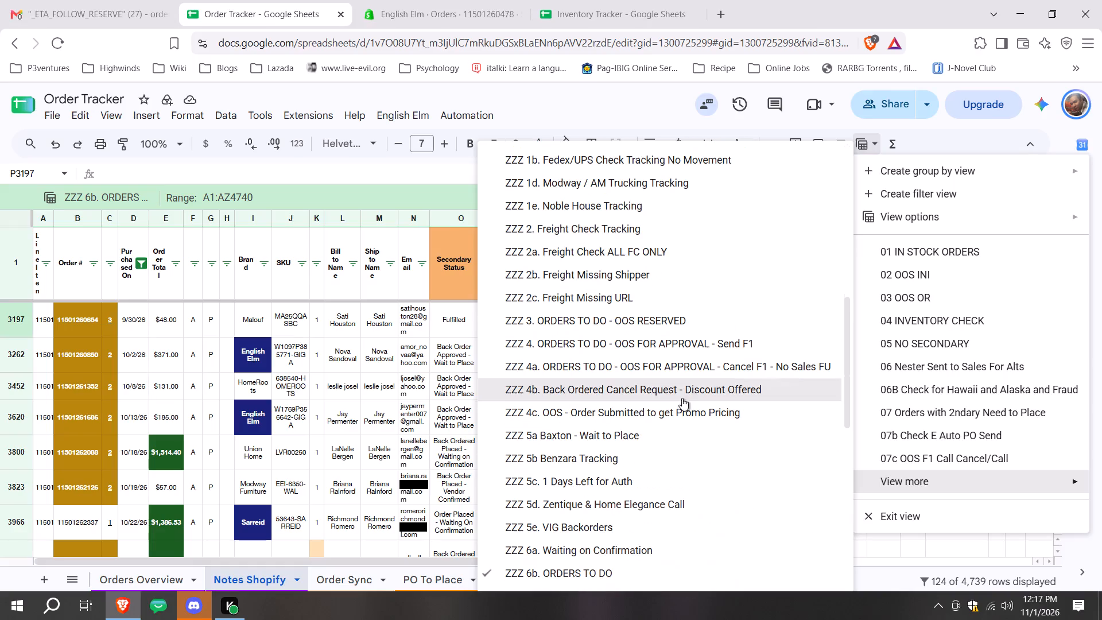
scroll(674, 313, down, 1)
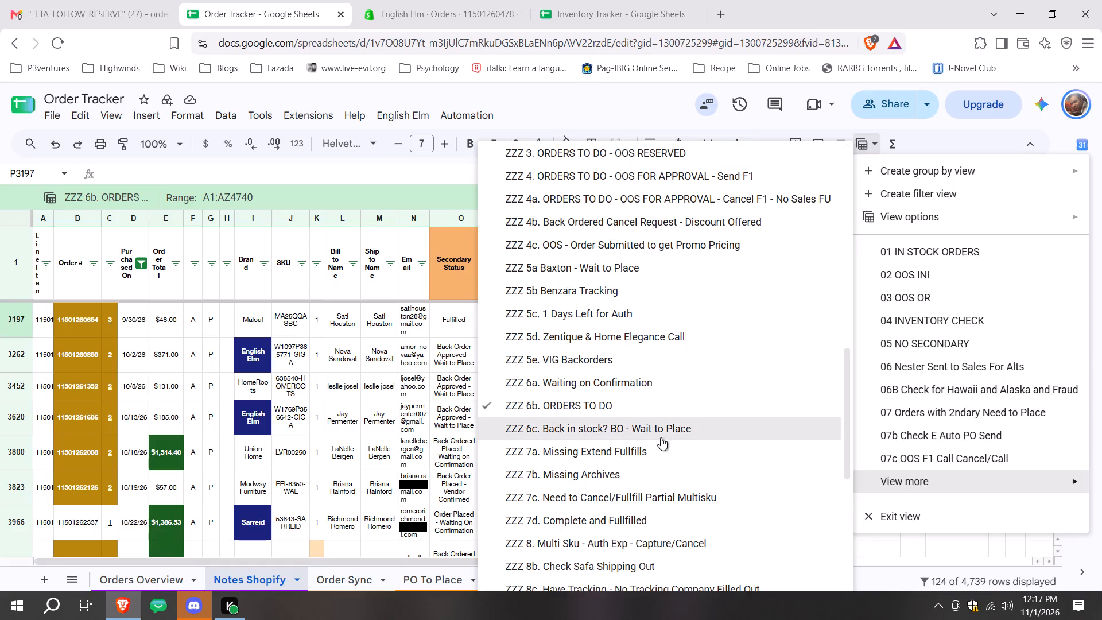
click(662, 431)
scroll(576, 424, down, 1)
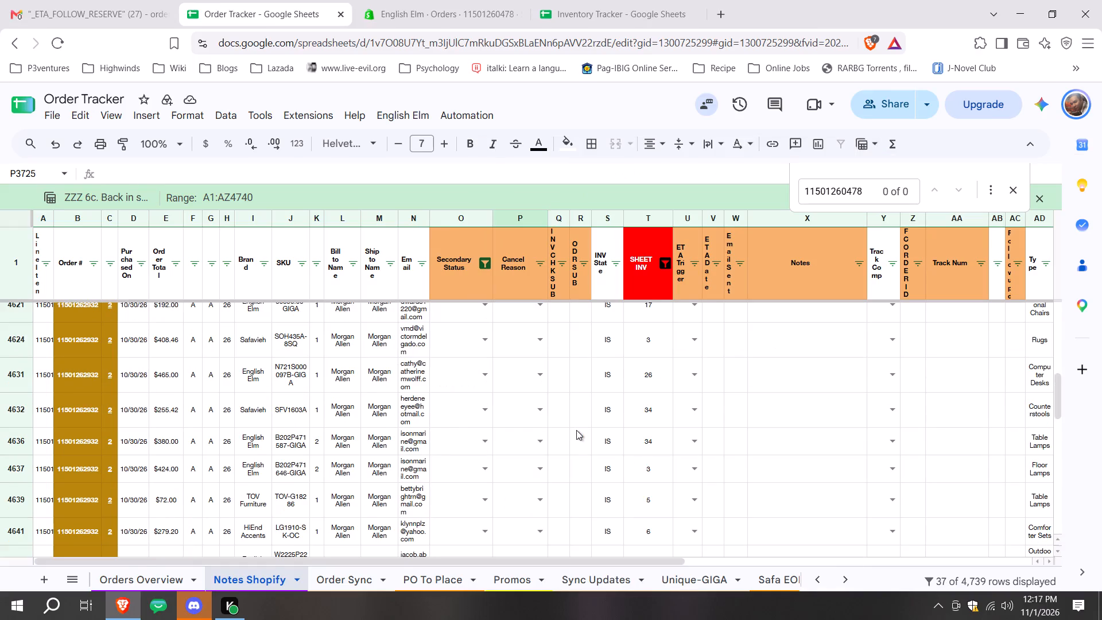
scroll(576, 430, down, 2)
scroll(585, 489, down, 3)
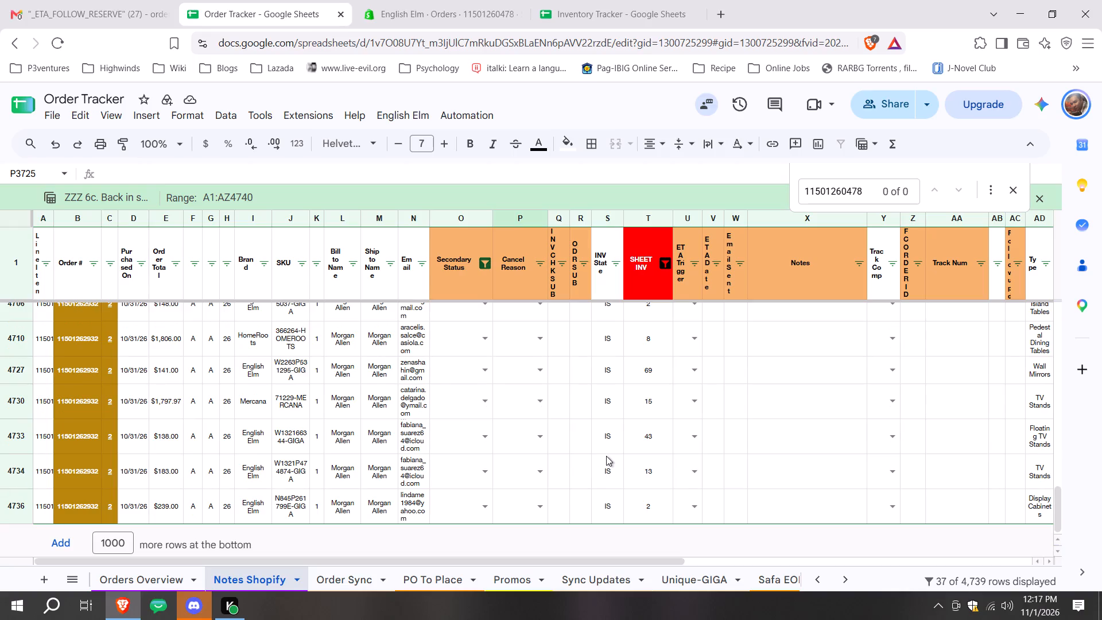
In the Notes Shopify sheet, set the Secondary Status of the jewelry armoire order in row 4183 to In Stock - Need to Place Order.
scroll(603, 457, up, 6)
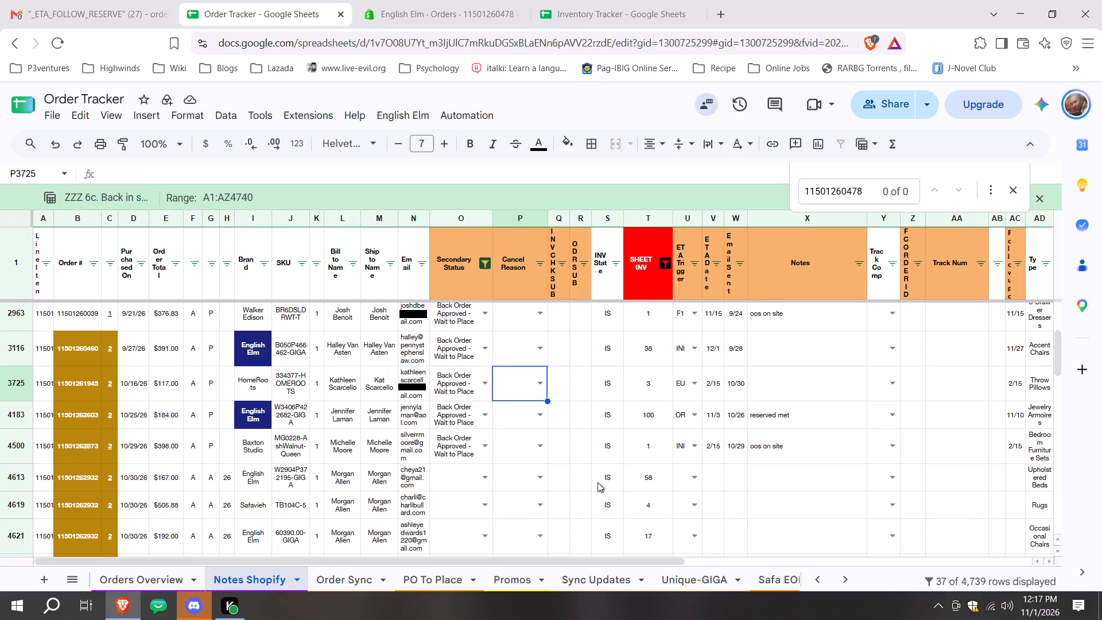
scroll(610, 477, down, 1)
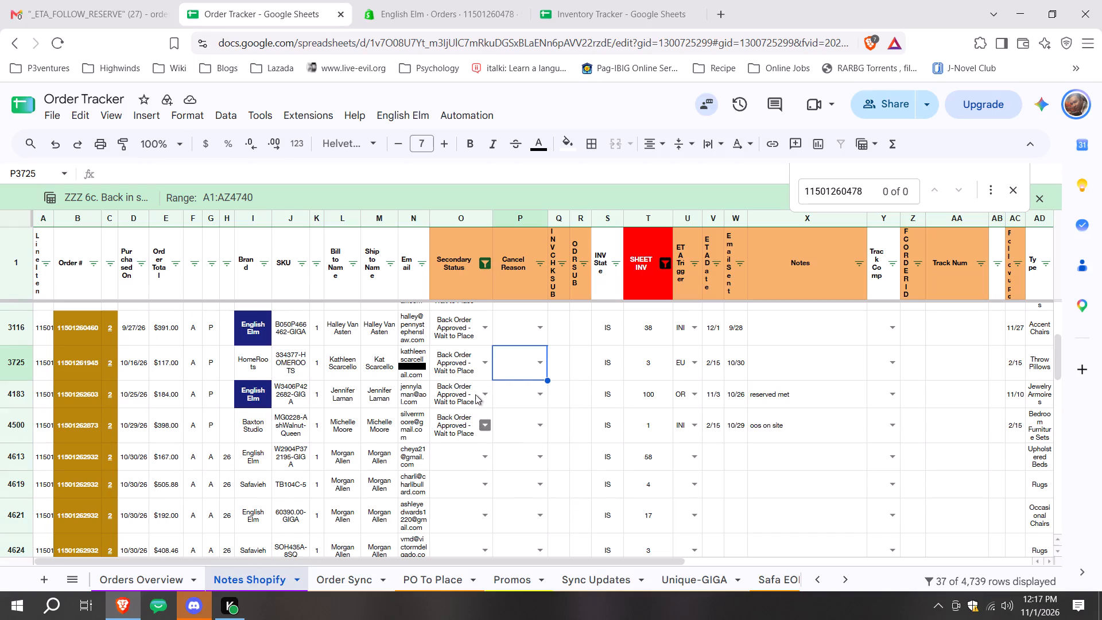
click(490, 395)
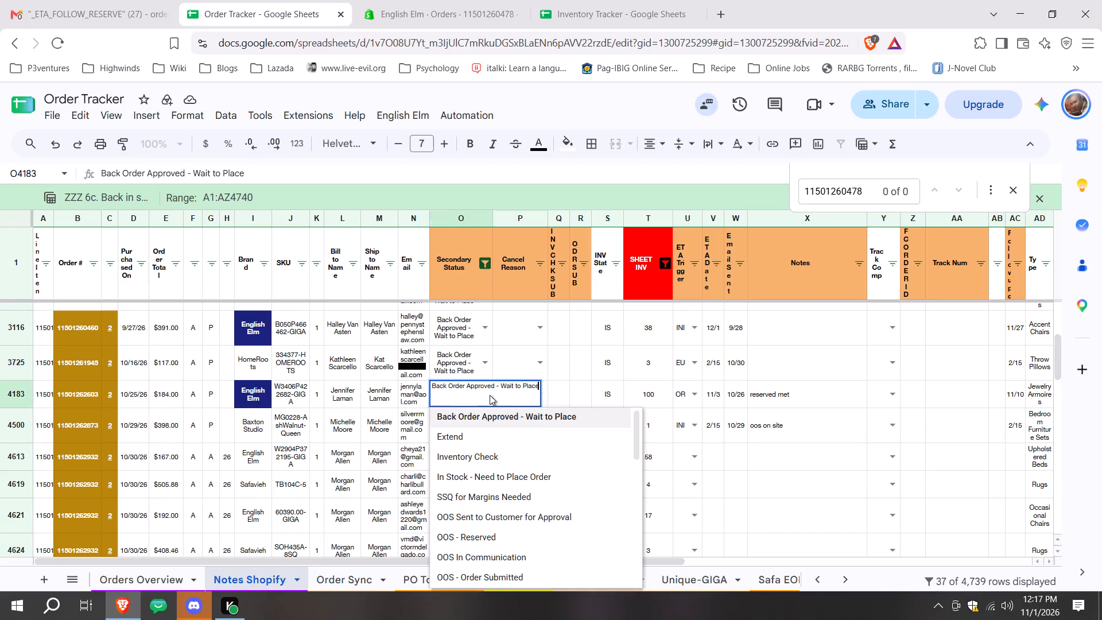
click(488, 468)
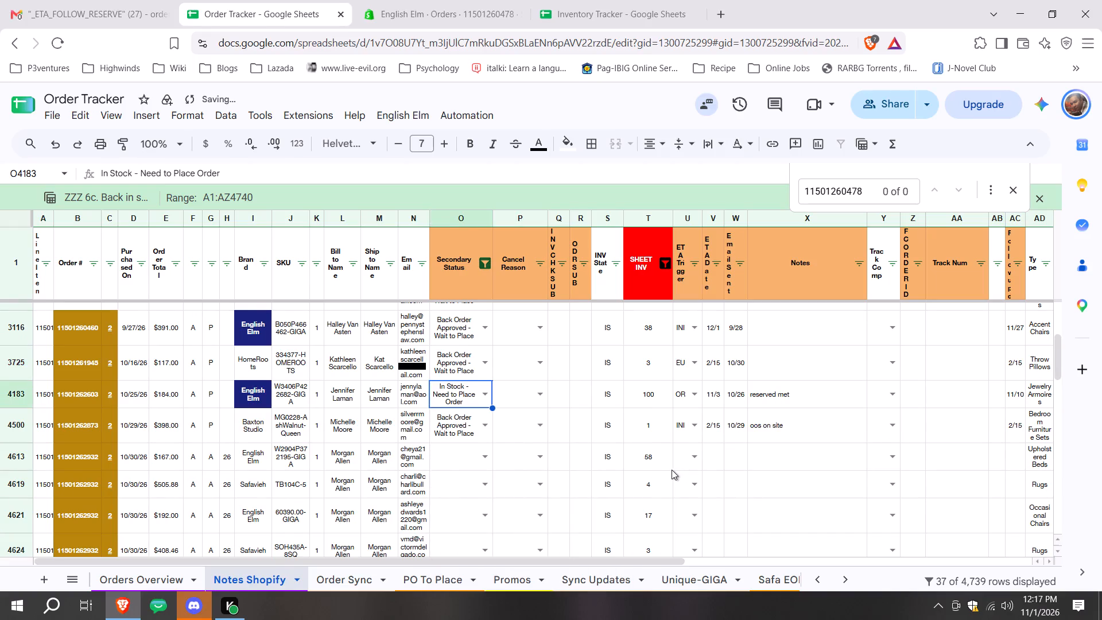
Check the margin column for the upper rows and set row 1733's Secondary Status to In Stock - Need to Place Order.
scroll(662, 461, up, 1)
scroll(544, 421, up, 2)
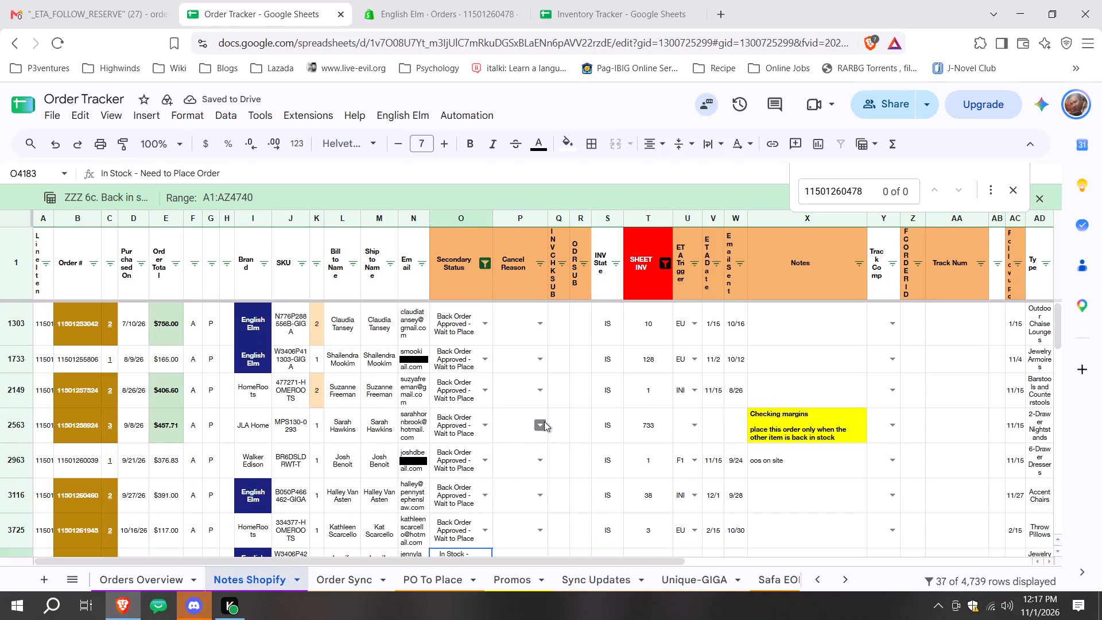
drag(638, 563, 692, 567)
drag(715, 565, 778, 573)
drag(721, 558, 743, 561)
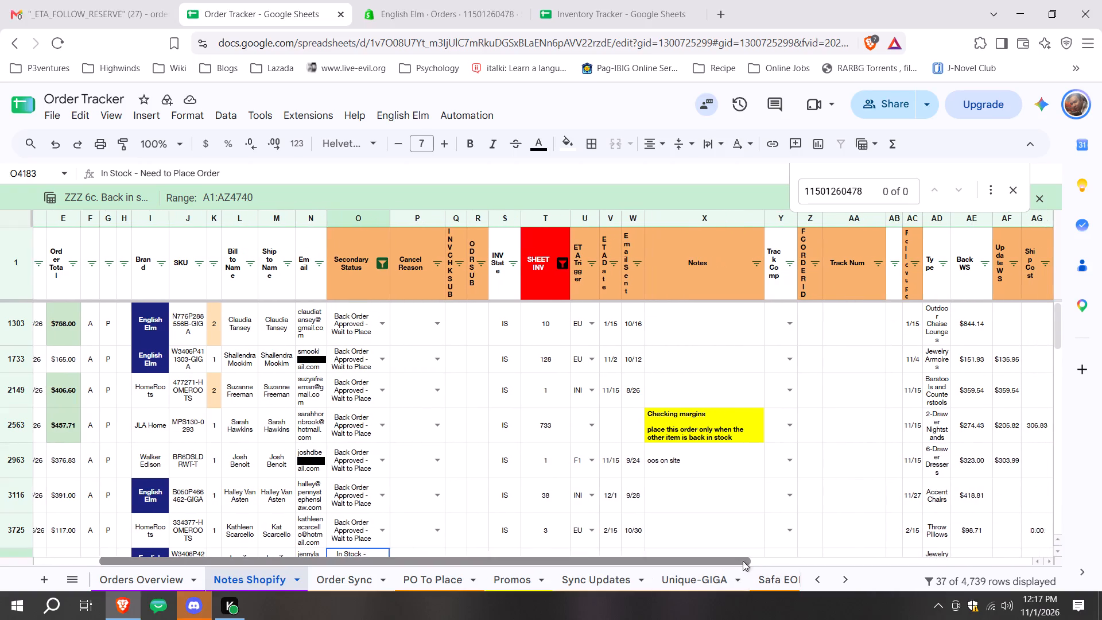
drag(743, 561, 753, 567)
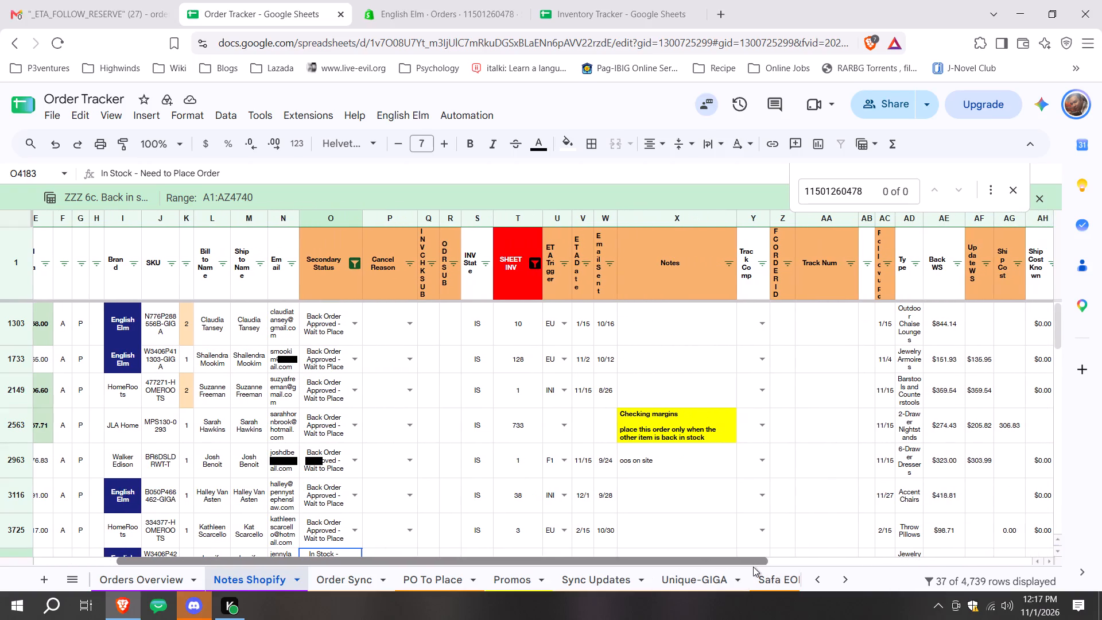
drag(753, 567, 794, 570)
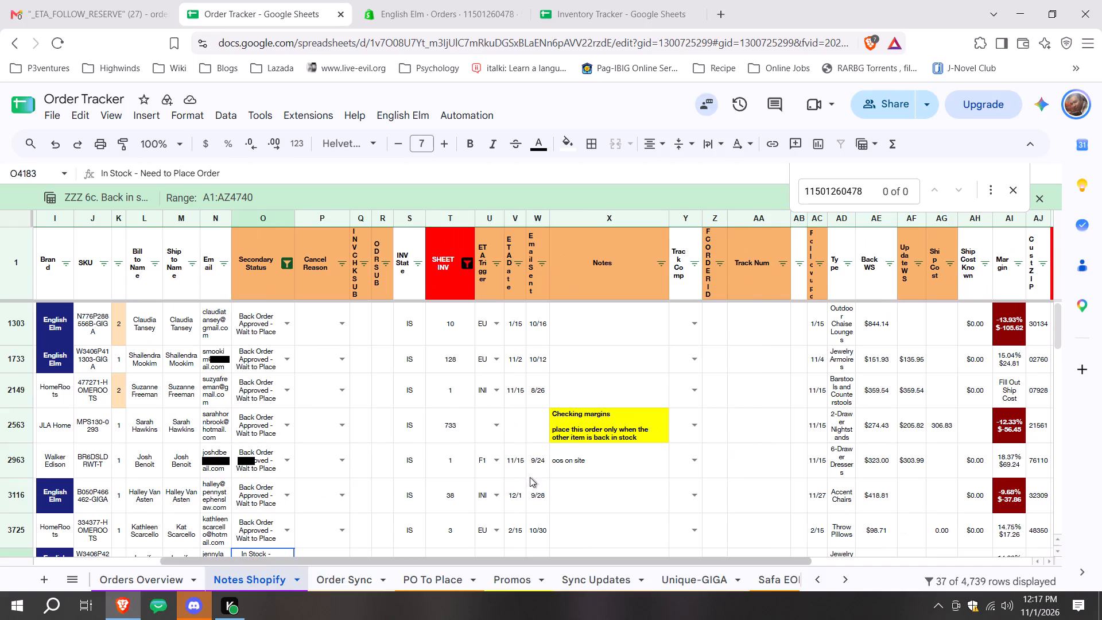
click(289, 353)
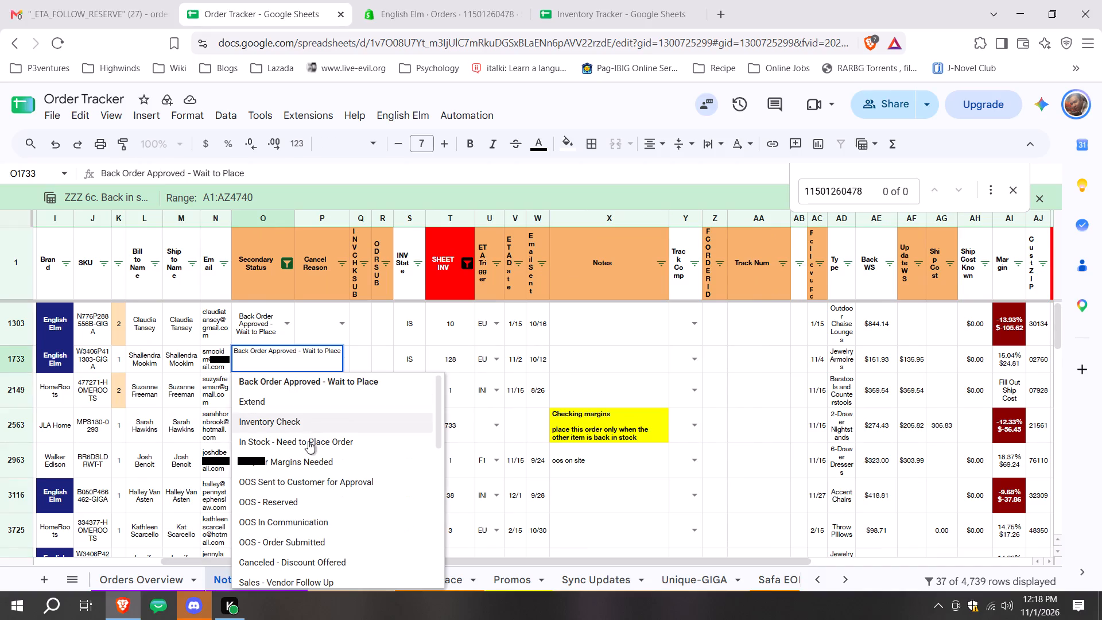
click(308, 441)
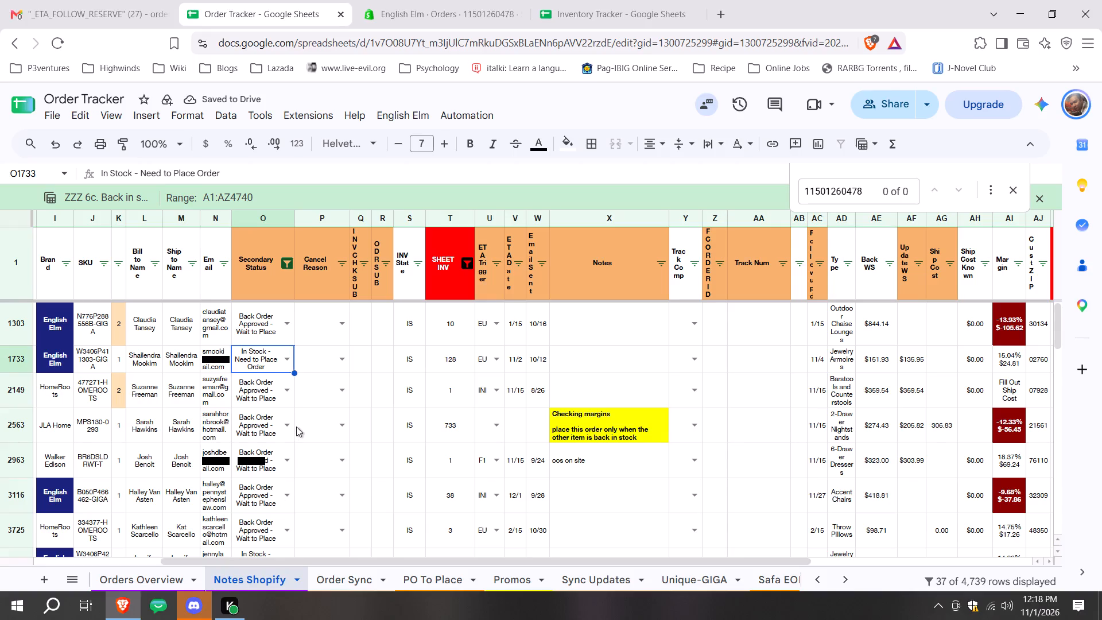
Select the Secondary Status cell of the English Elm accent chairs order in row 3116.
click(271, 491)
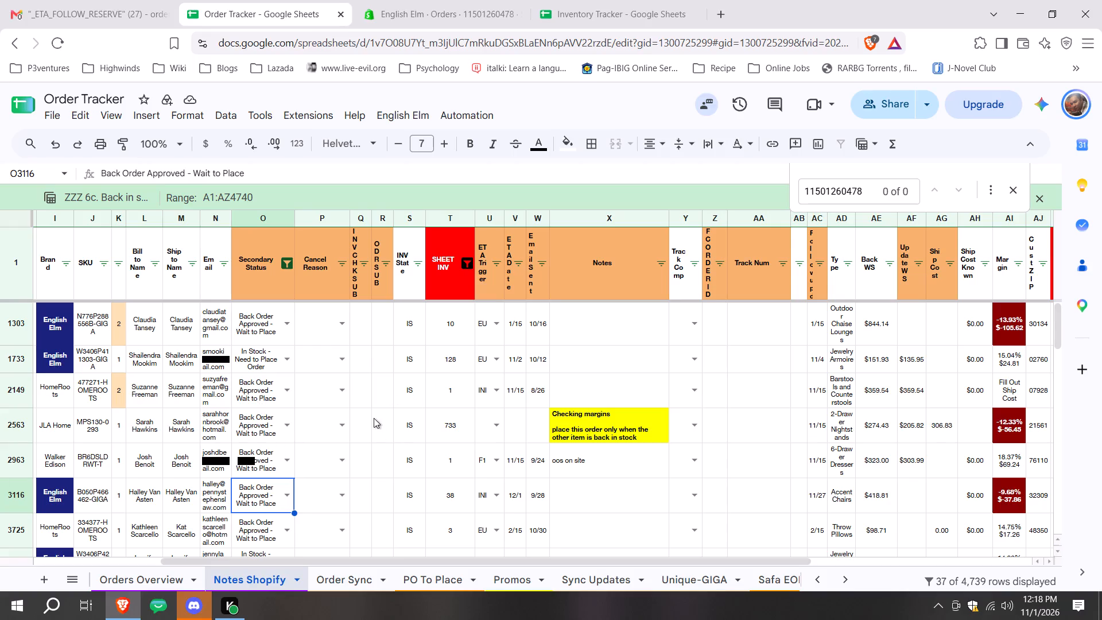
Review the remaining back-in-stock rows of the Notes Shopify sheet, including their order number, brand and Secondary Status columns.
click(337, 398)
scroll(327, 464, down, 1)
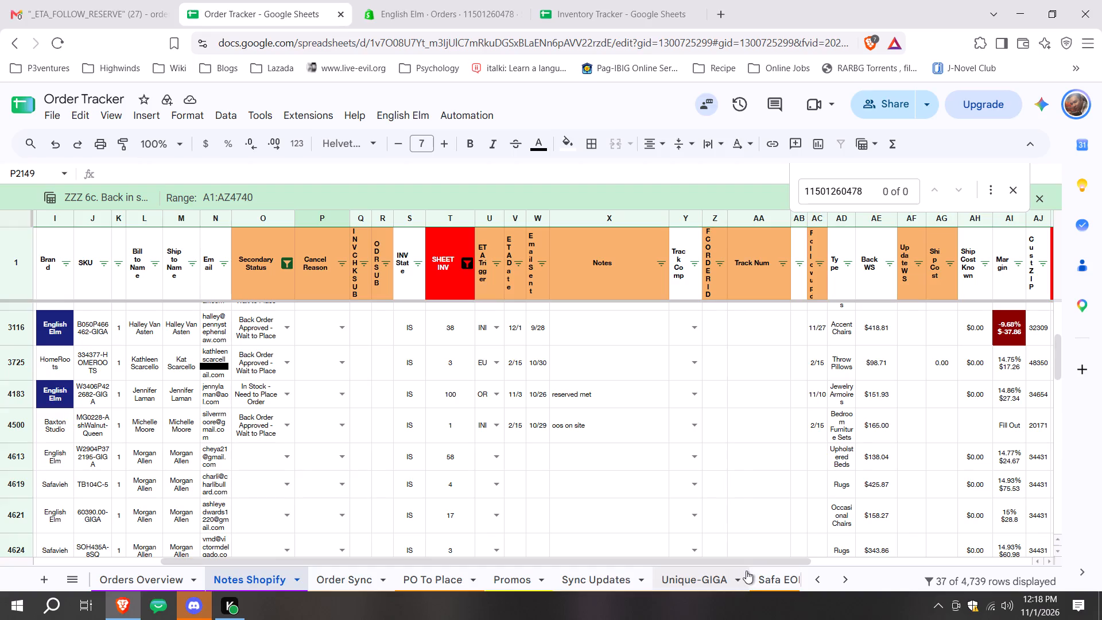
drag(767, 565, 305, 584)
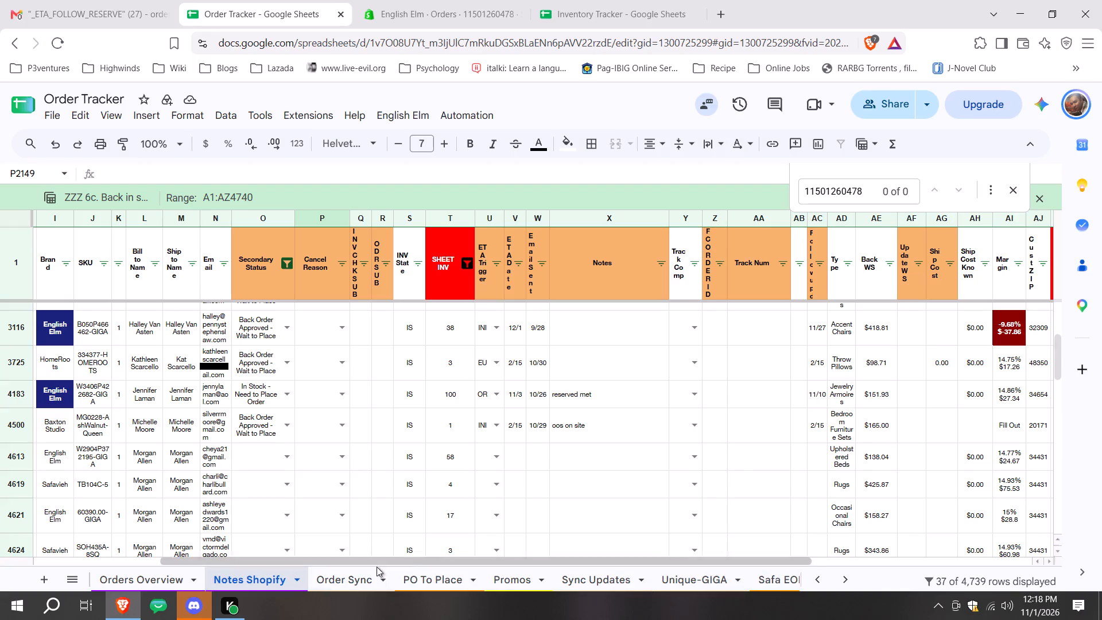
drag(420, 563, 7, 570)
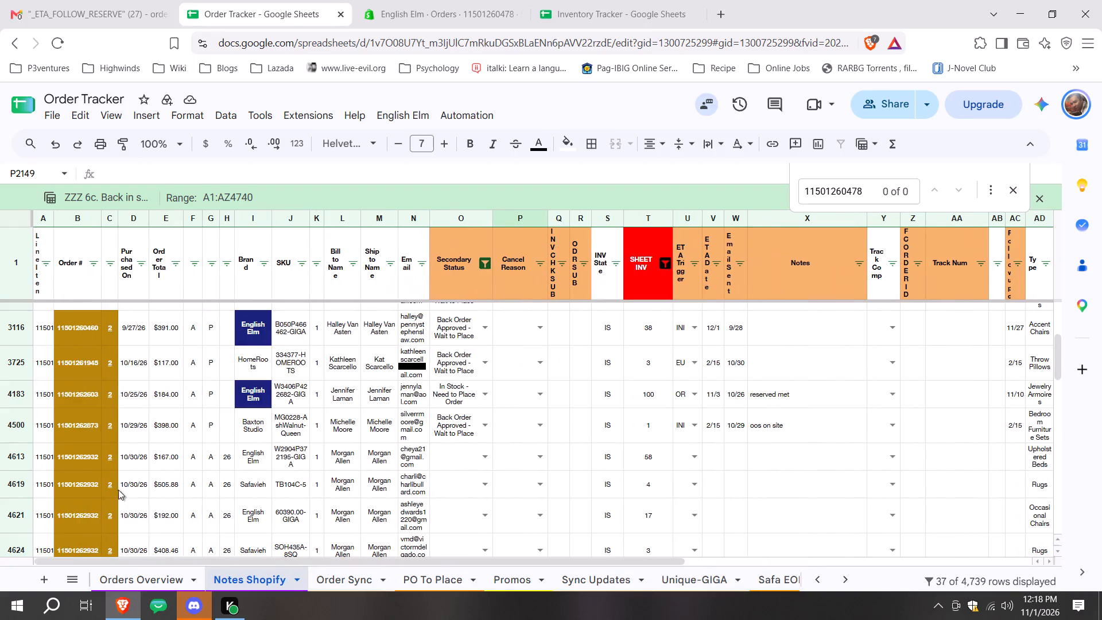
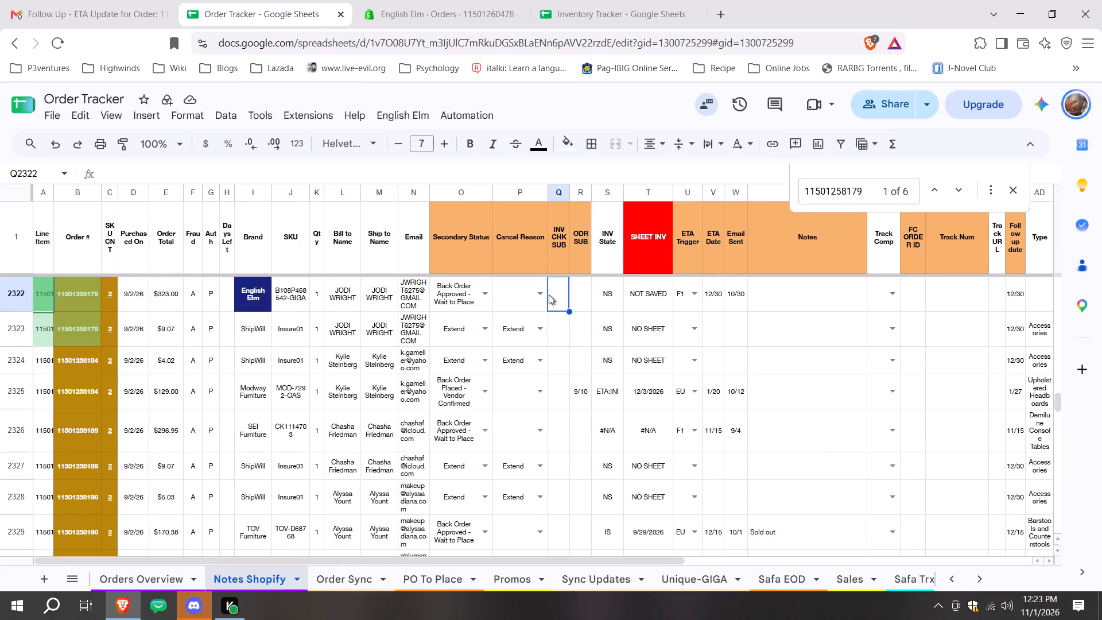
click(547, 293)
click(540, 293)
scroll(533, 346, down, 2)
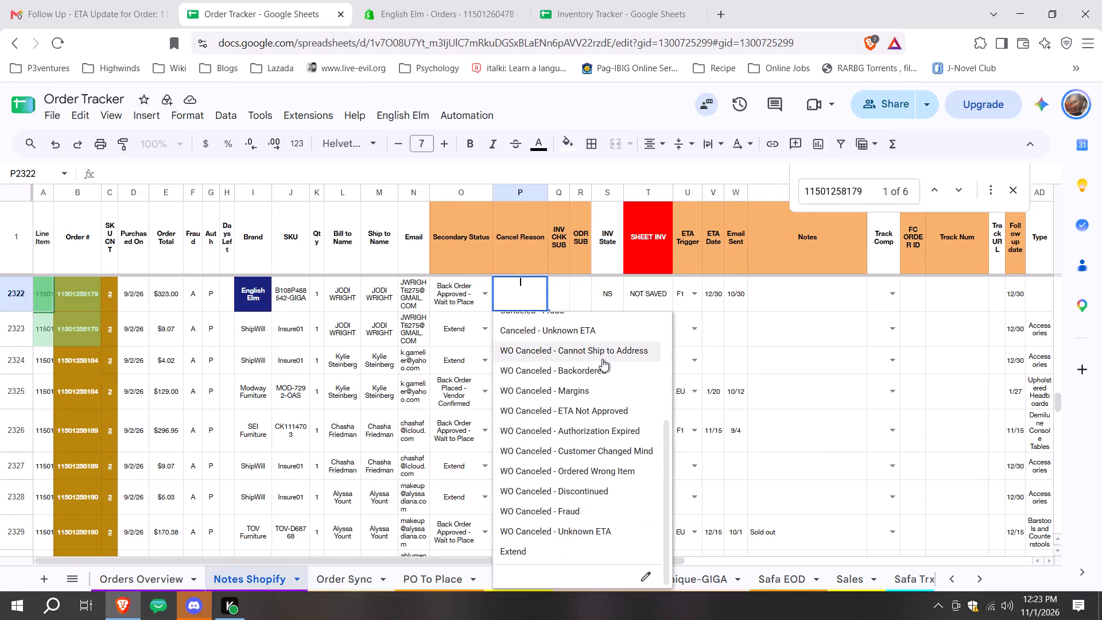
click(602, 359)
click(536, 300)
scroll(537, 350, down, 2)
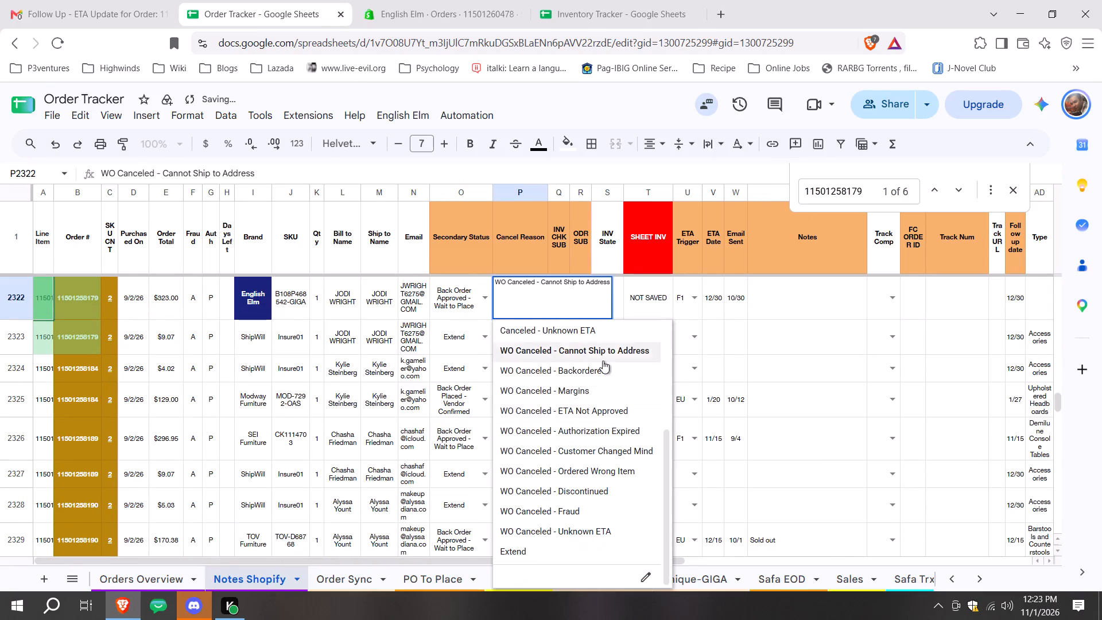
click(603, 361)
click(549, 305)
click(544, 300)
scroll(562, 369, down, 1)
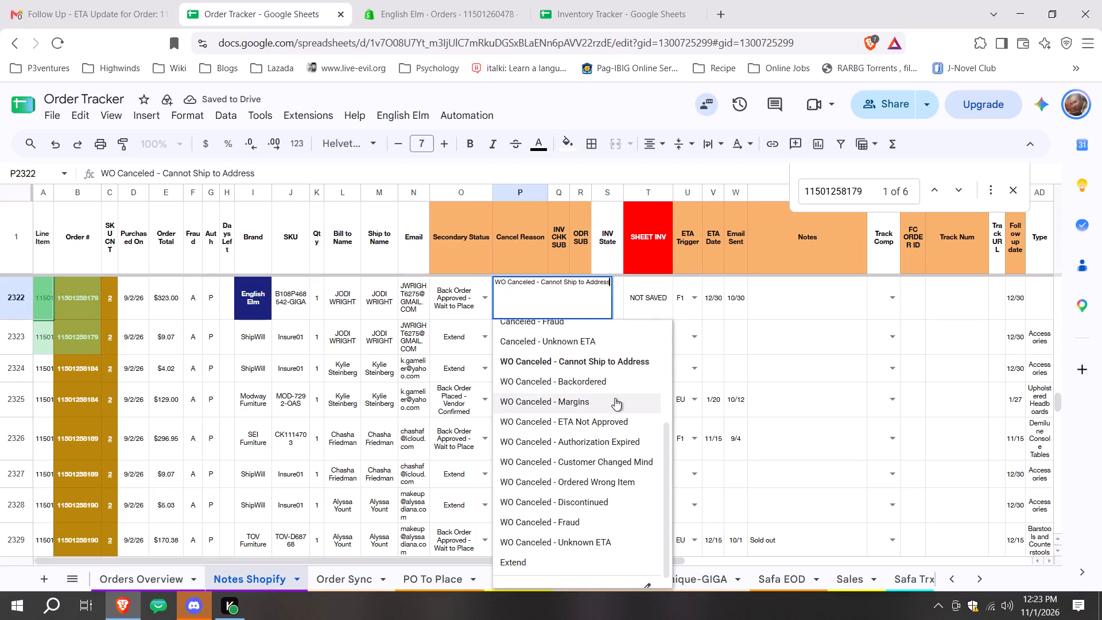
click(610, 389)
click(405, 0)
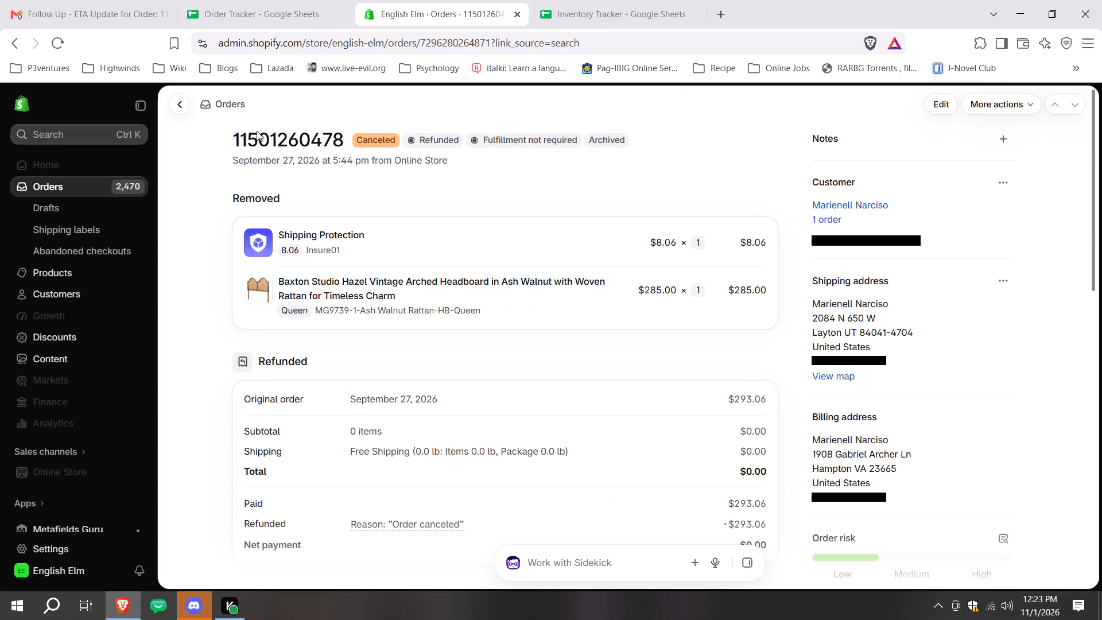
click(80, 135)
key(ctrl+v)
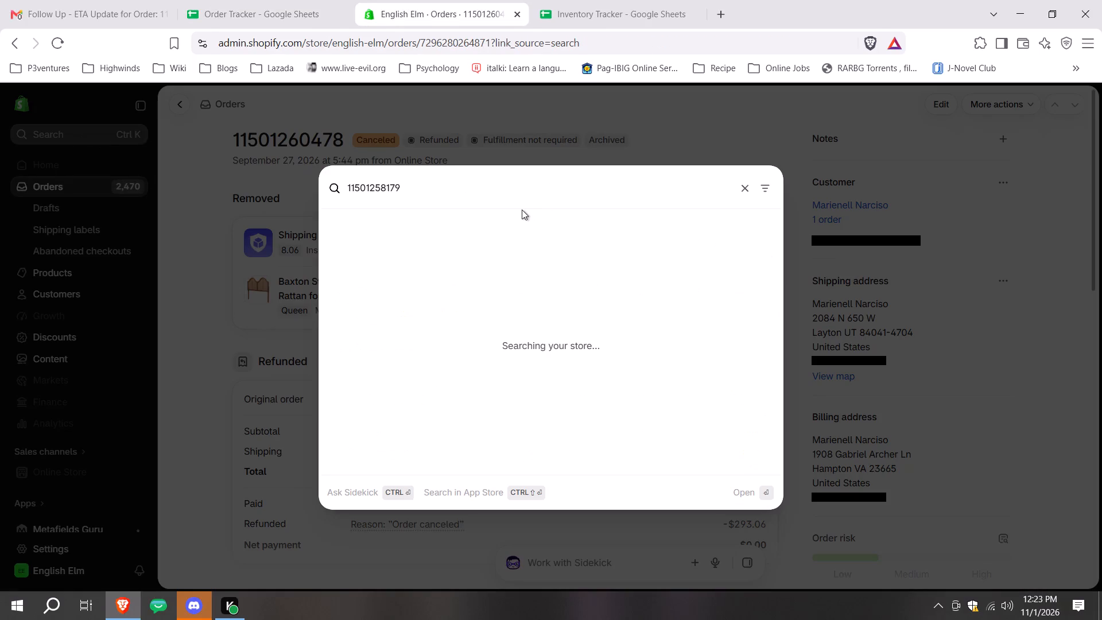
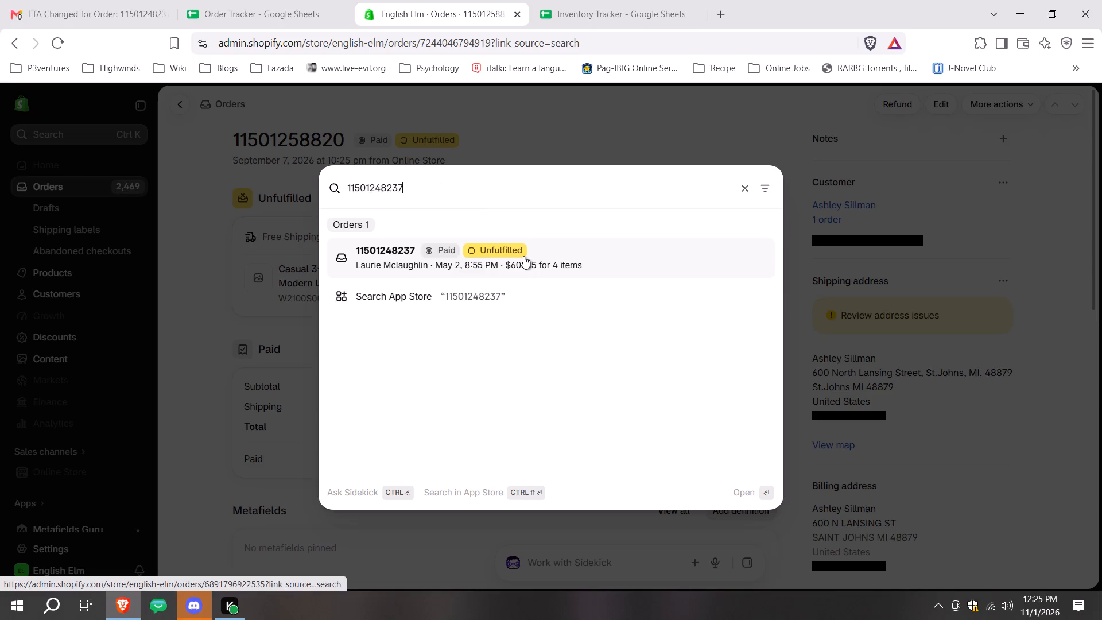
ctrl+click(523, 256)
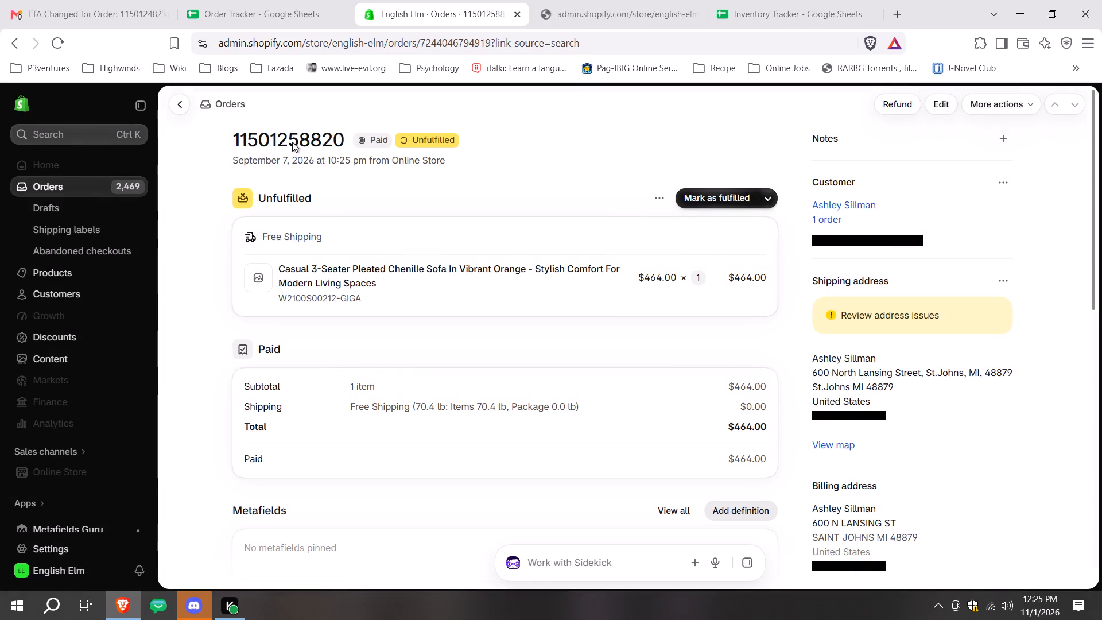
double_click(292, 142)
key(ctrl+c)
click(290, 0)
click(855, 189)
key(ctrl+a)
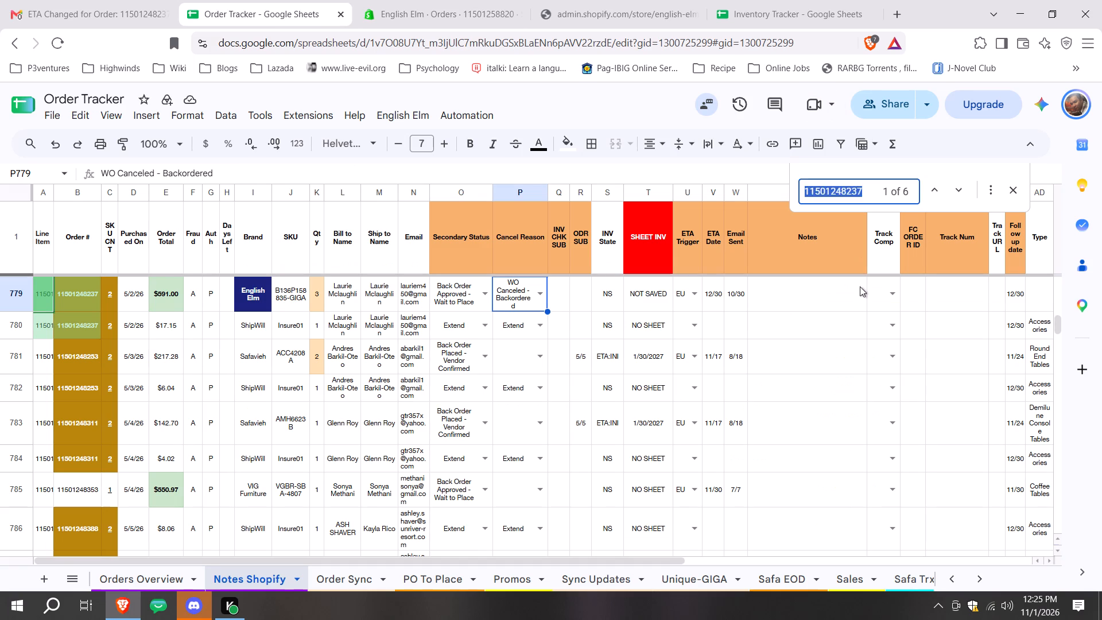
key(ctrl+v)
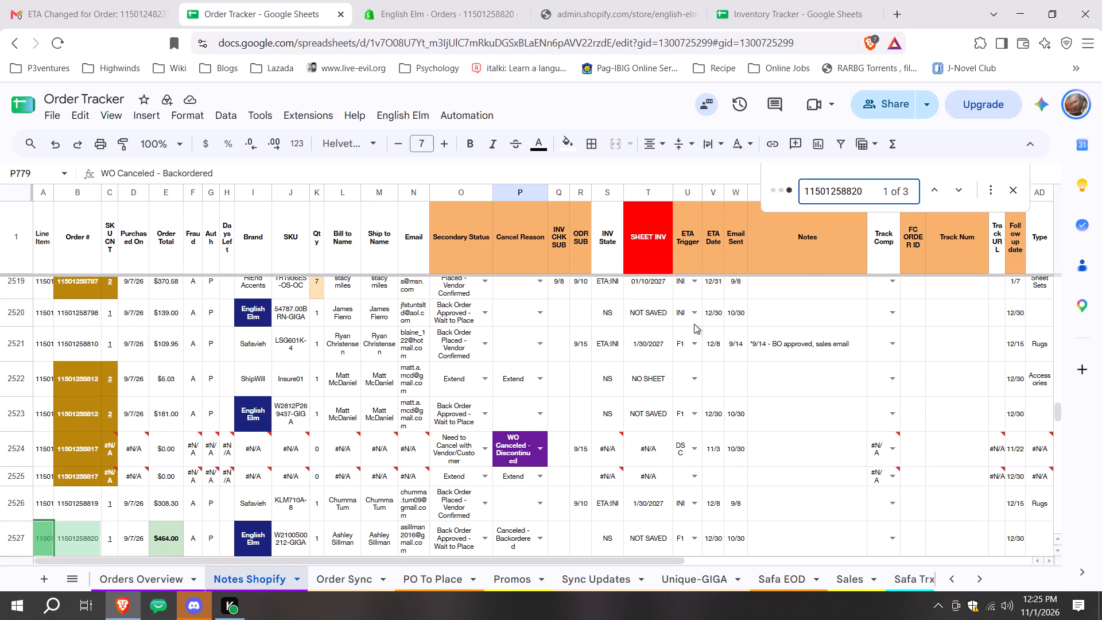
click(419, 0)
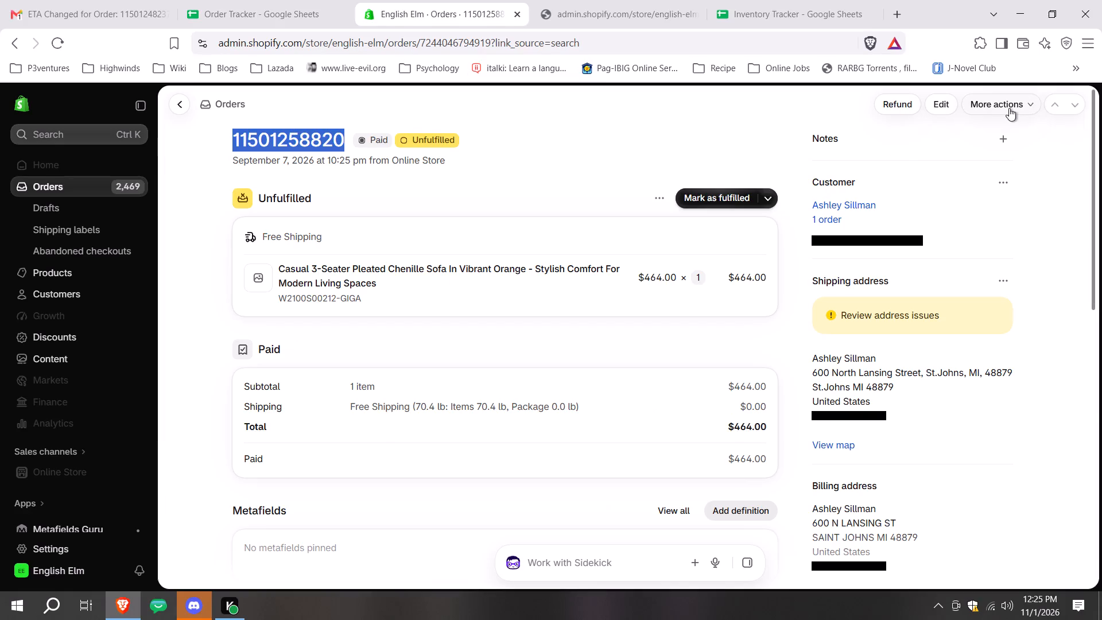
click(1009, 108)
click(960, 183)
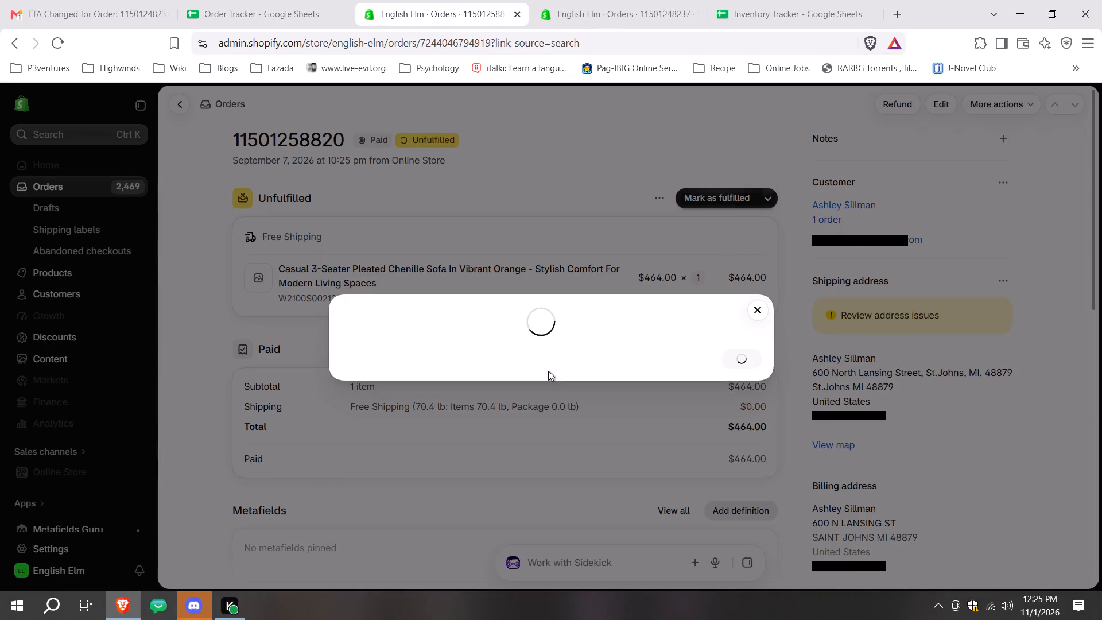
click(713, 493)
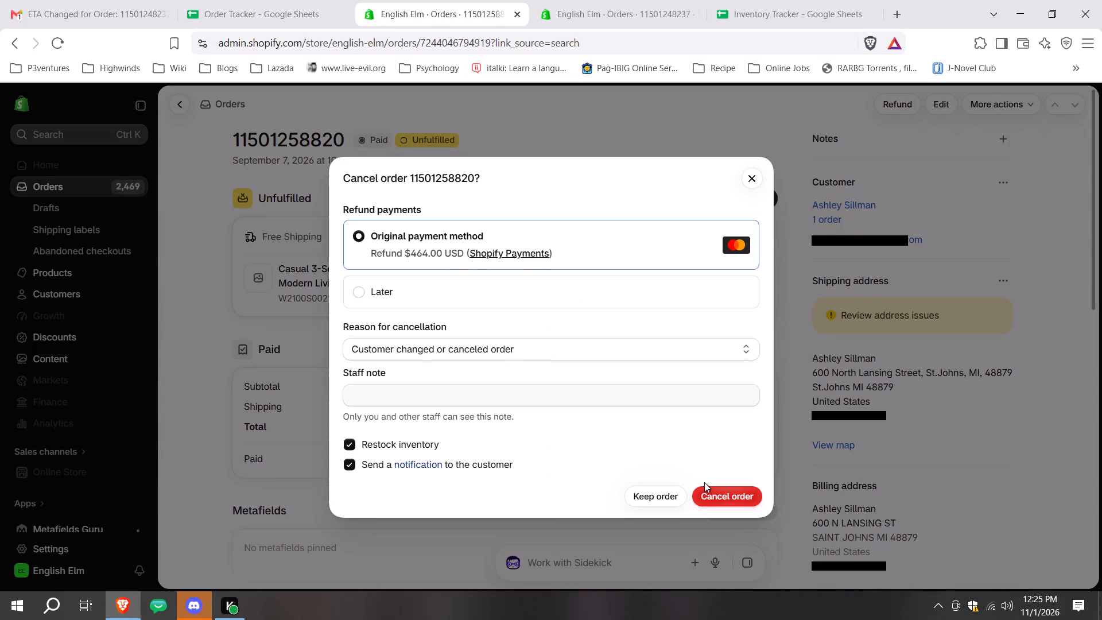
click(669, 0)
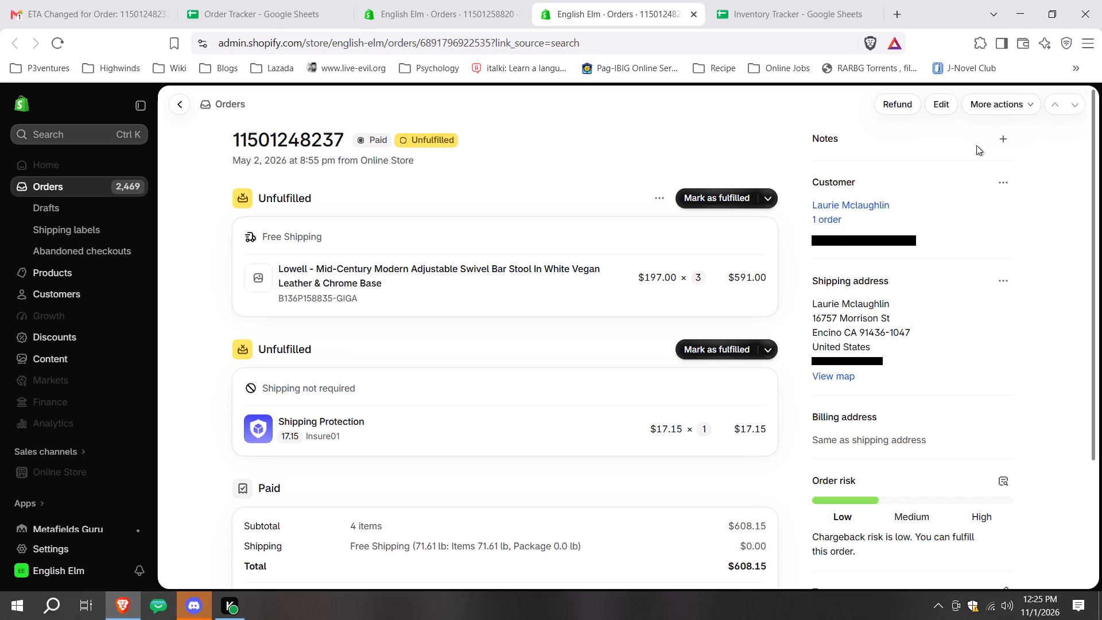
click(996, 117)
click(996, 117)
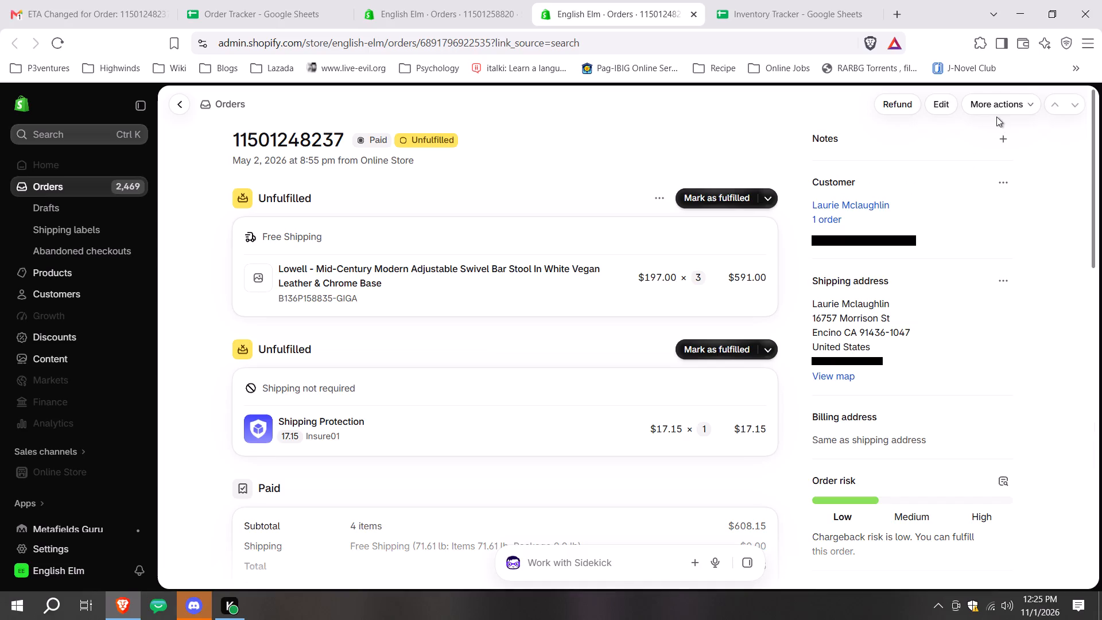
click(1009, 100)
click(990, 183)
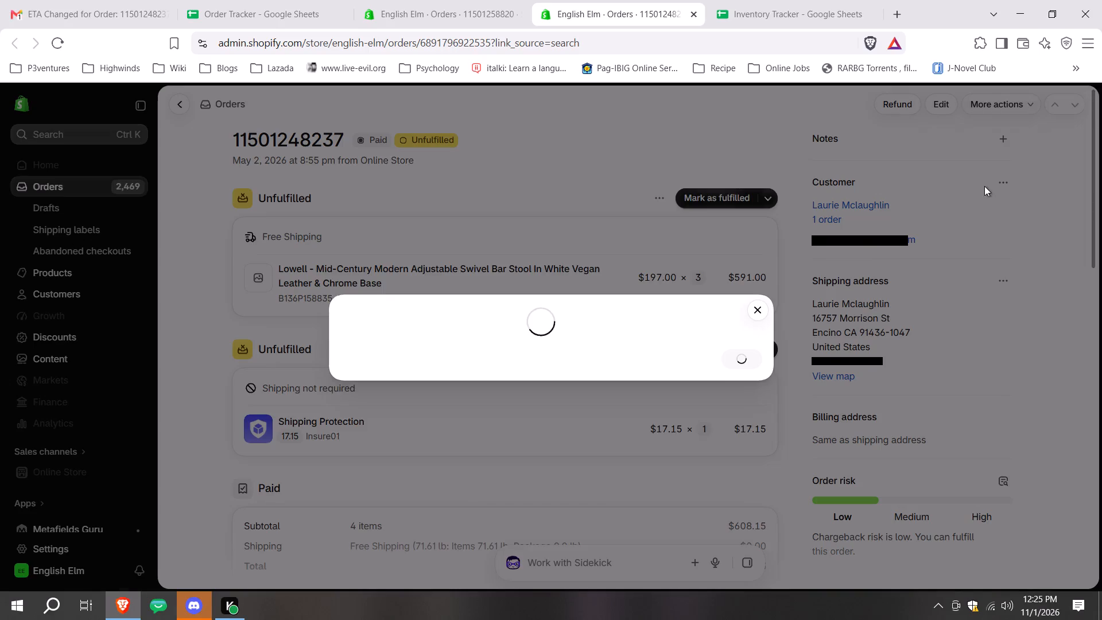
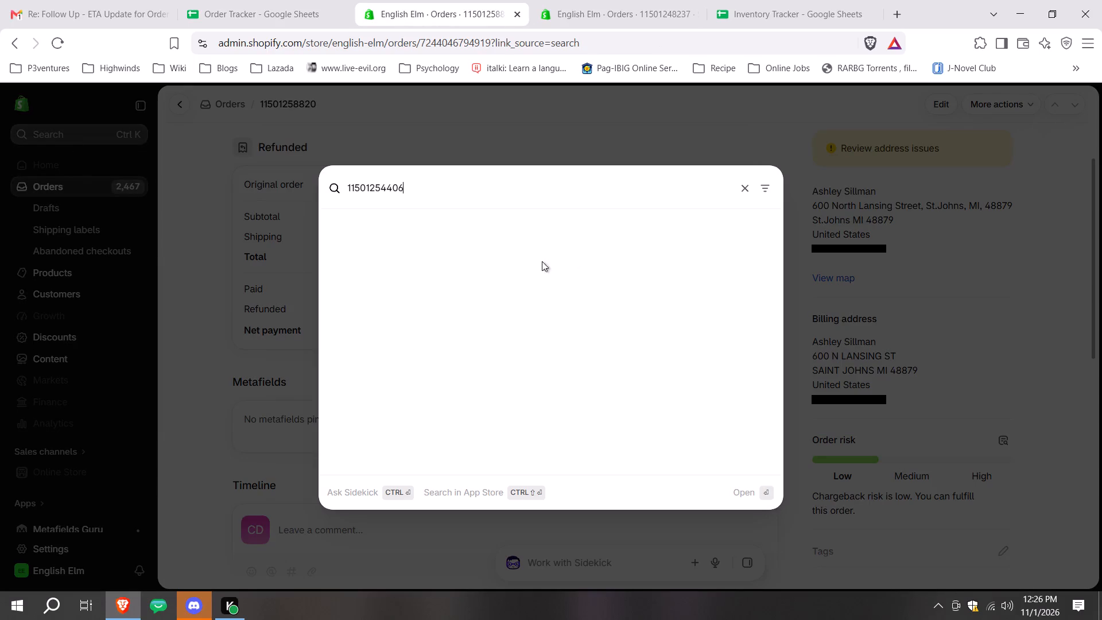
click(450, 261)
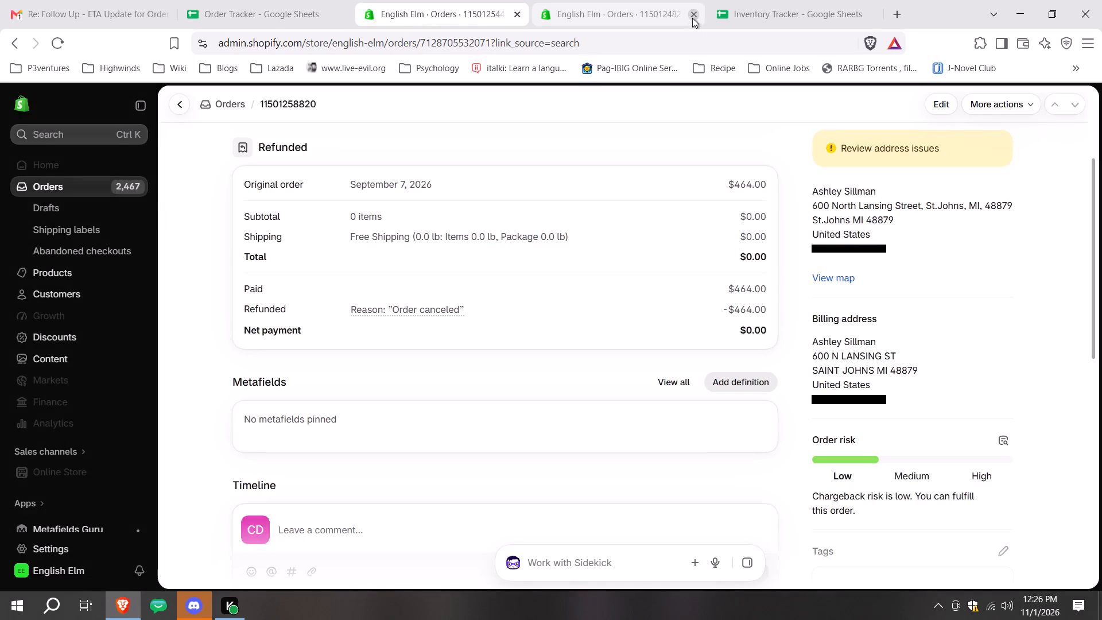
click(692, 18)
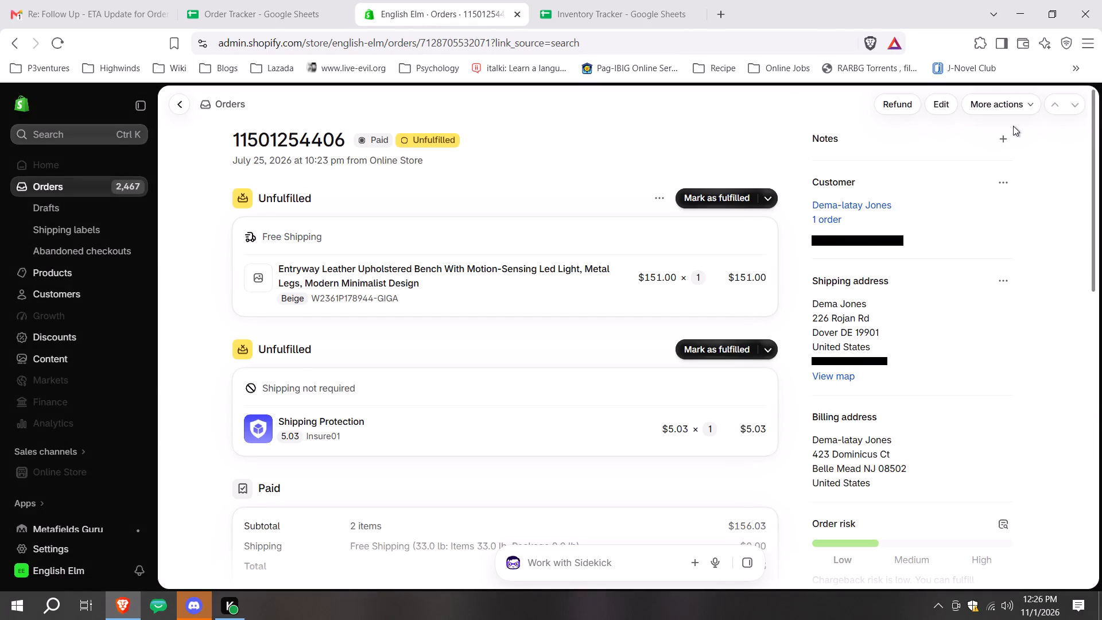
click(1013, 106)
click(1000, 176)
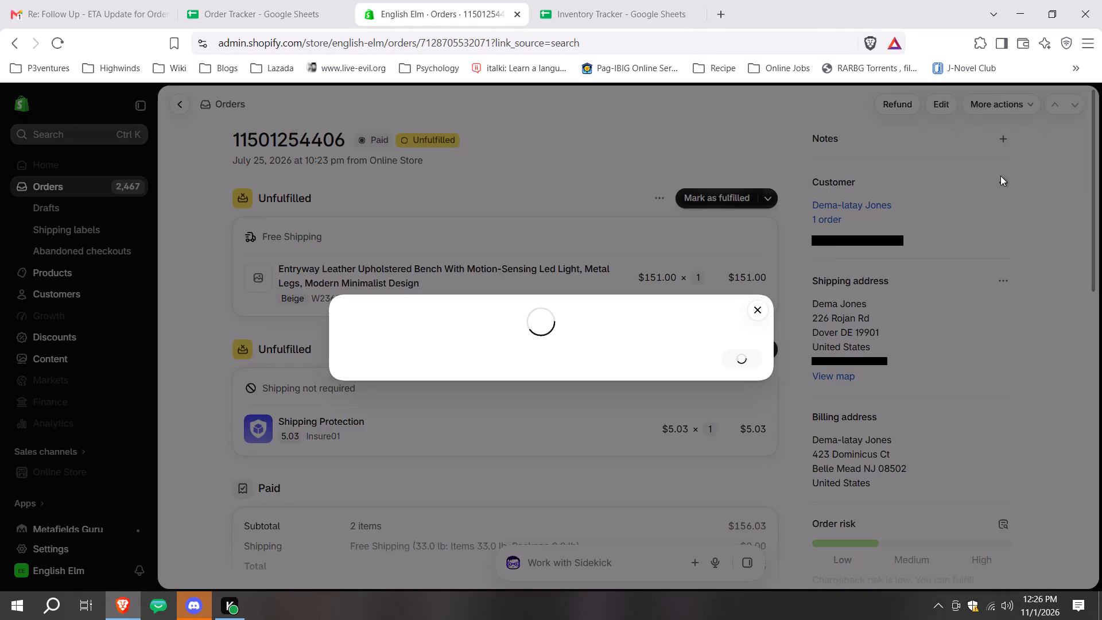
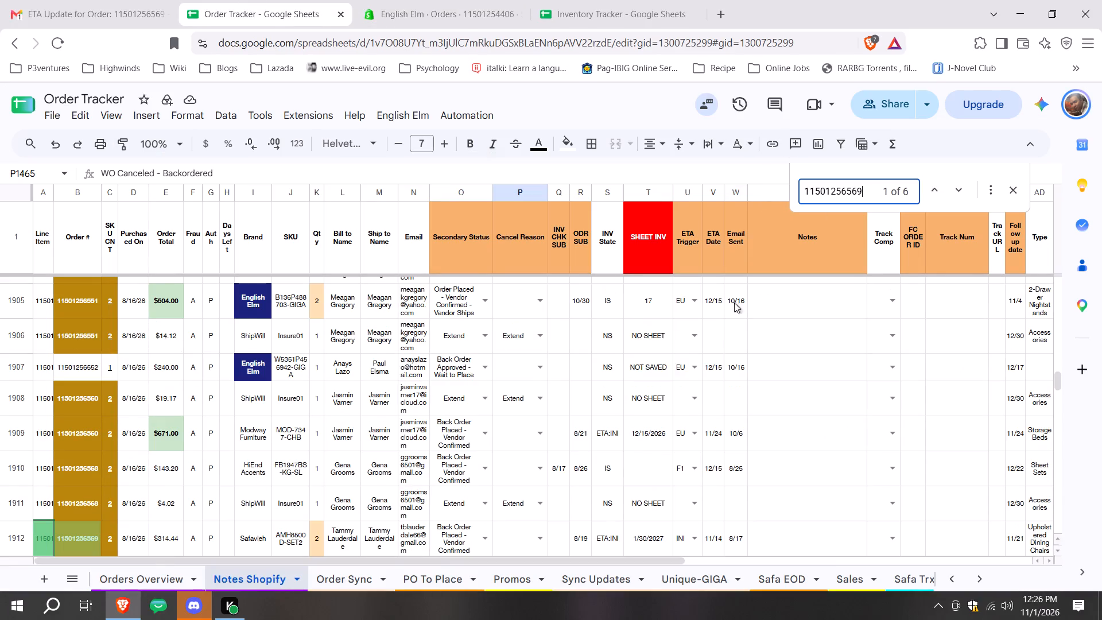
scroll(560, 333, down, 1)
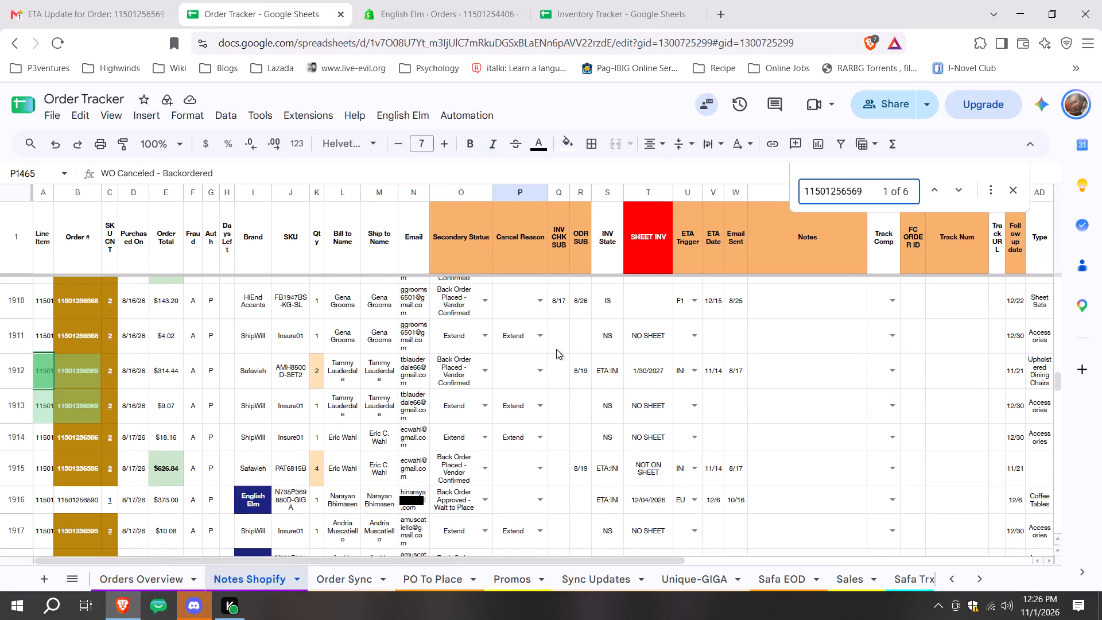
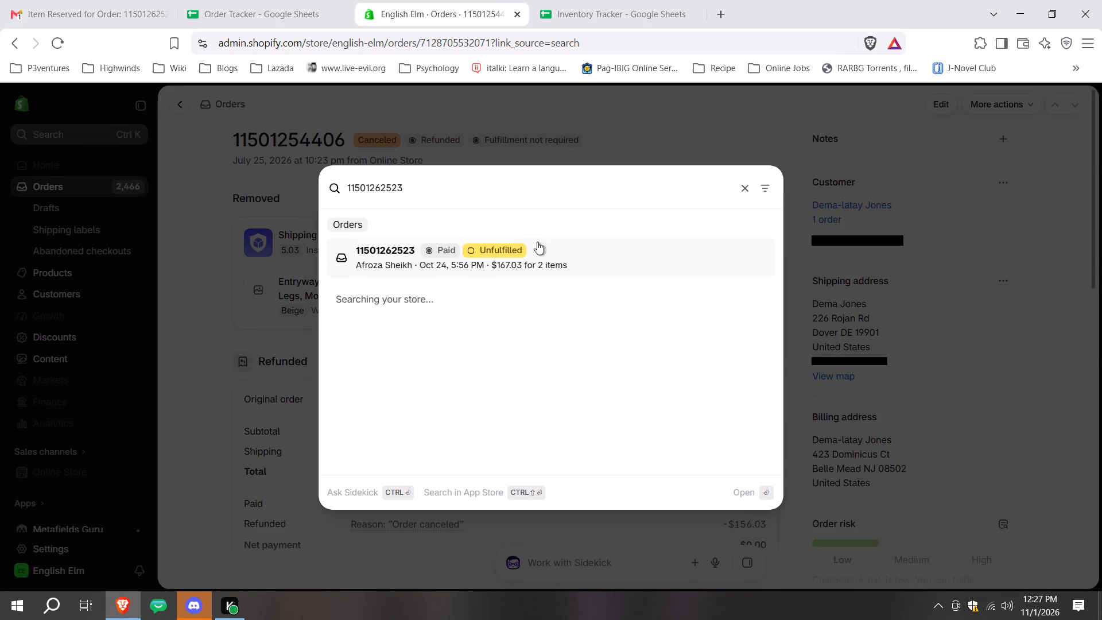
click(564, 253)
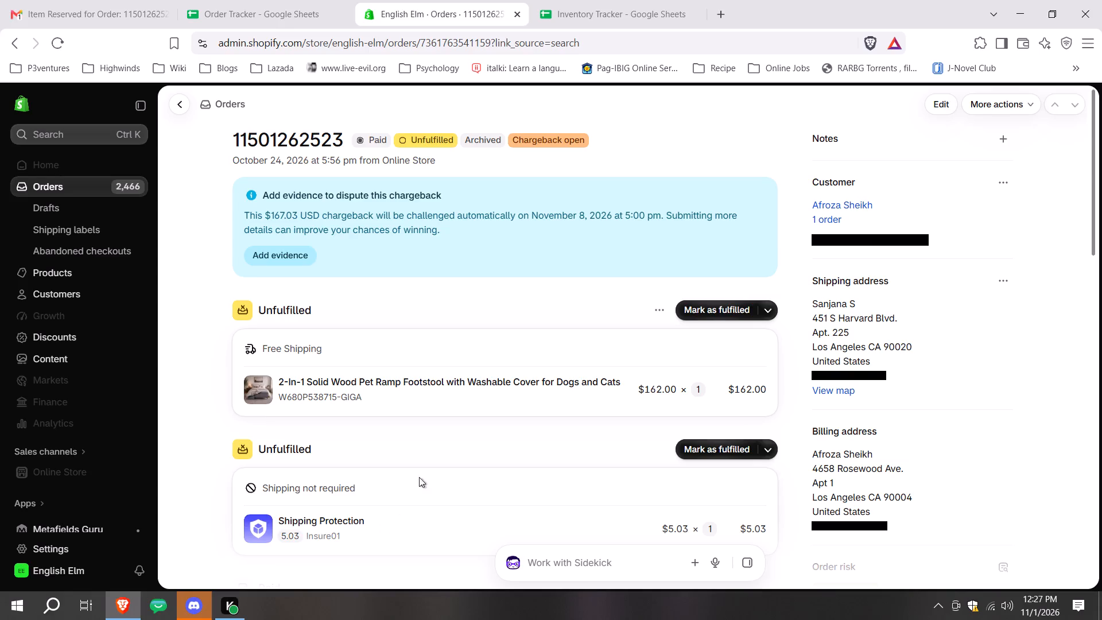
scroll(559, 393, down, 4)
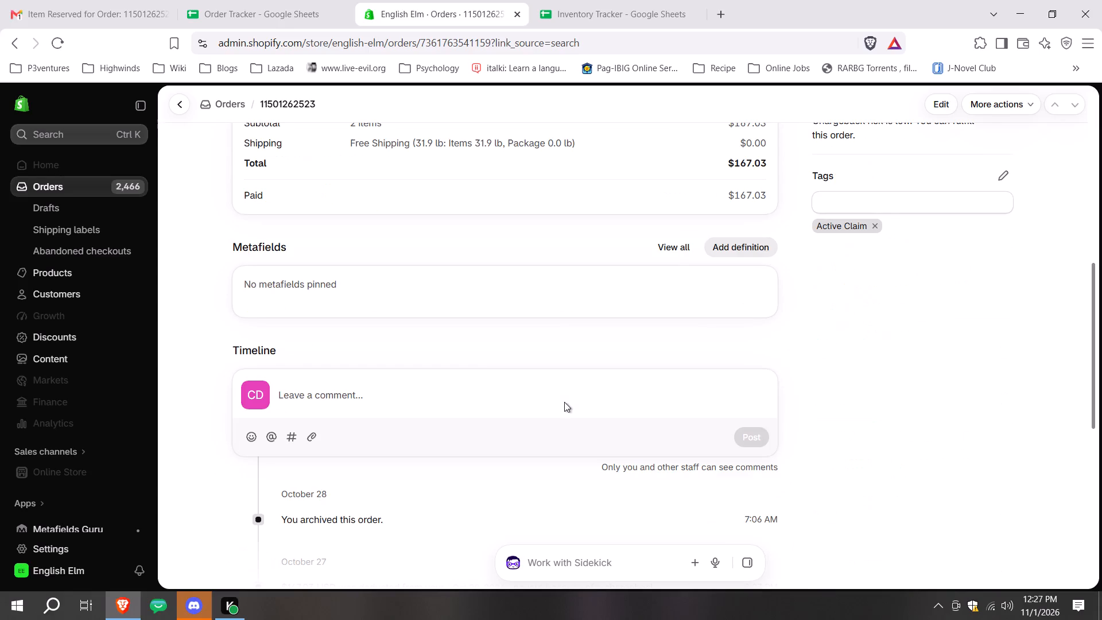
scroll(626, 395, down, 1)
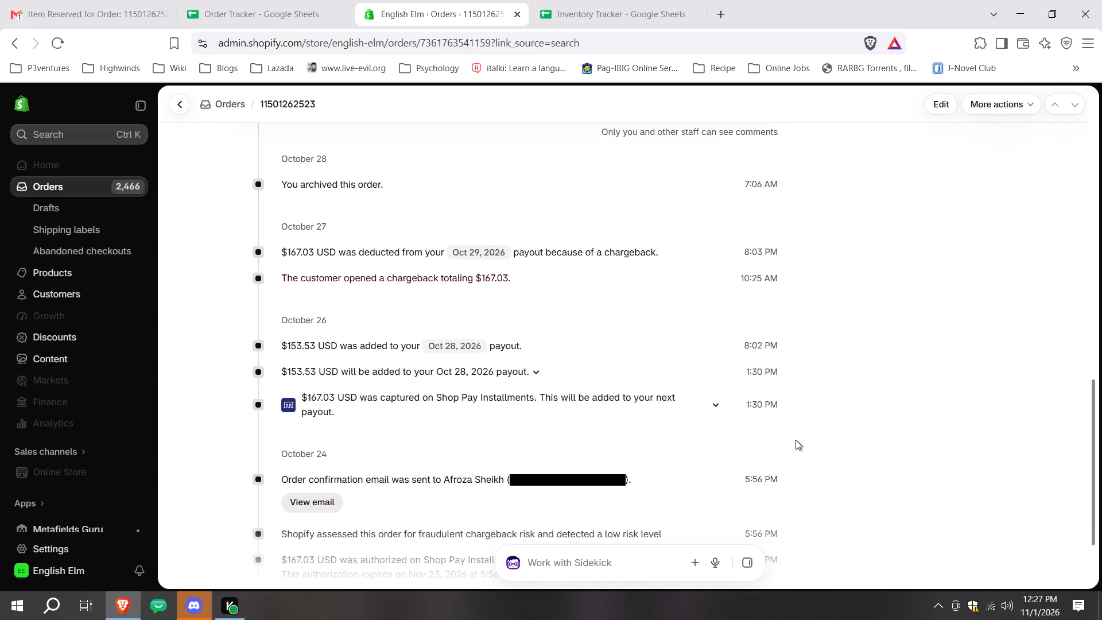
scroll(730, 360, up, 10)
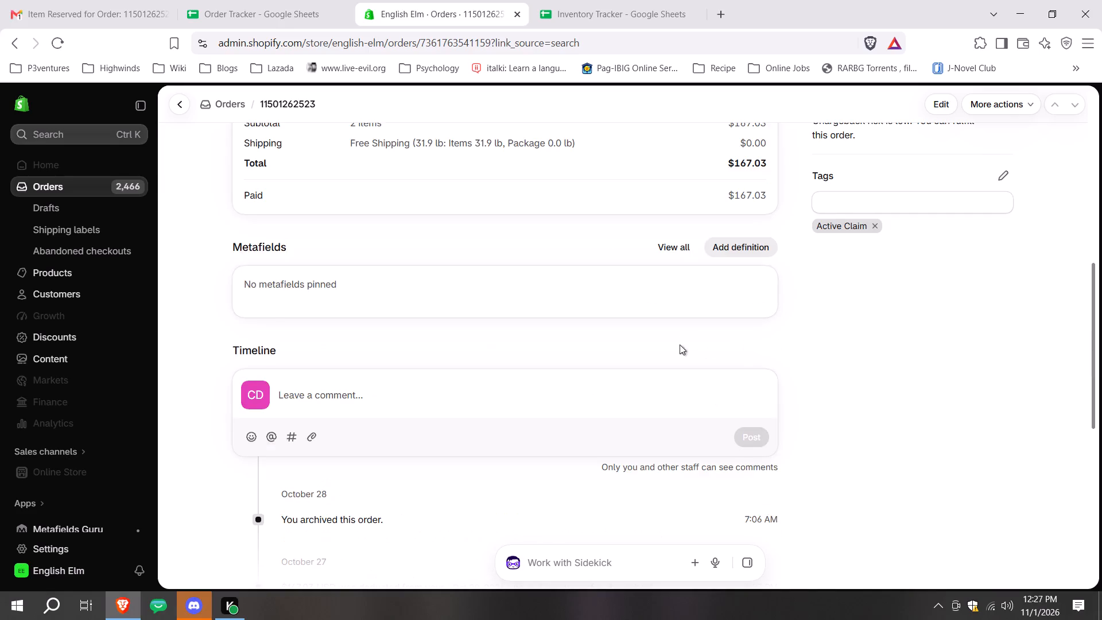
scroll(680, 344, up, 1)
Open the Windows search.
click(52, 604)
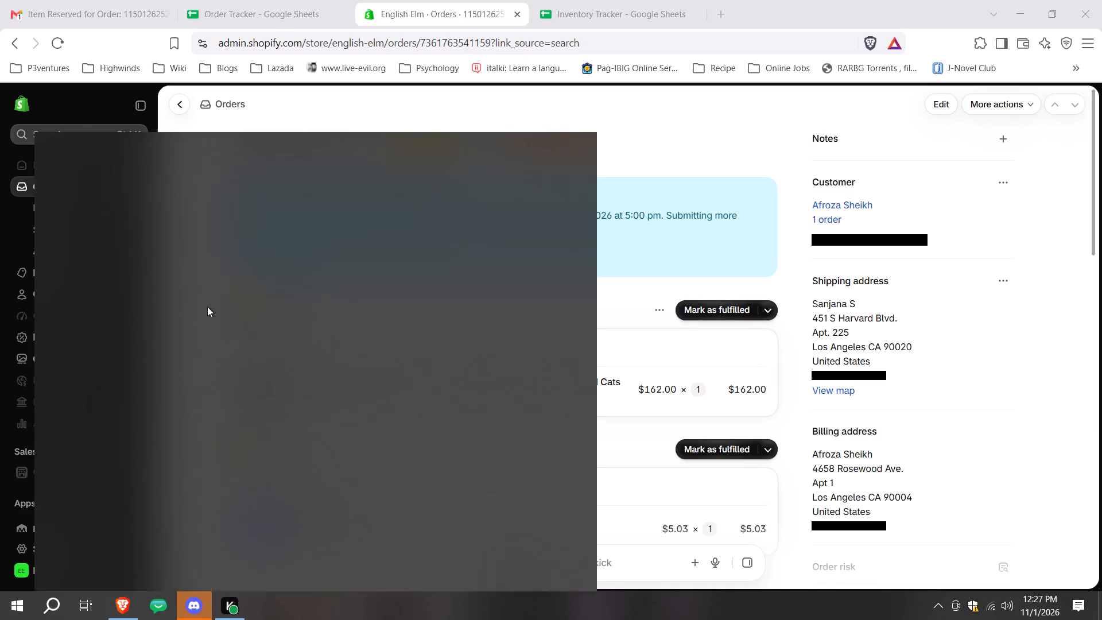
click(162, 325)
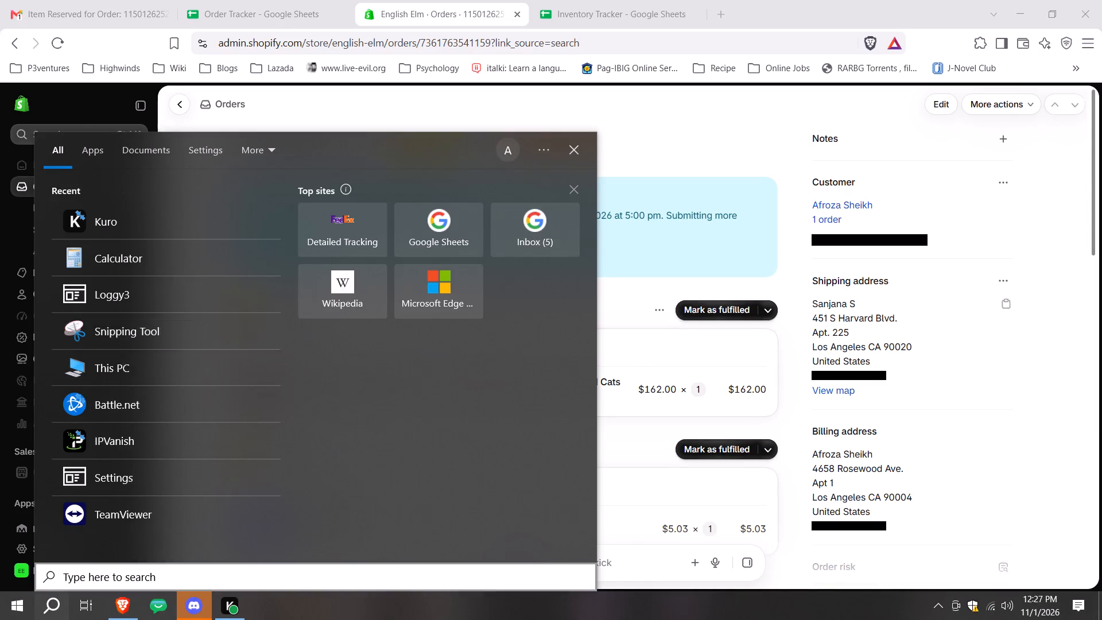
click(831, 330)
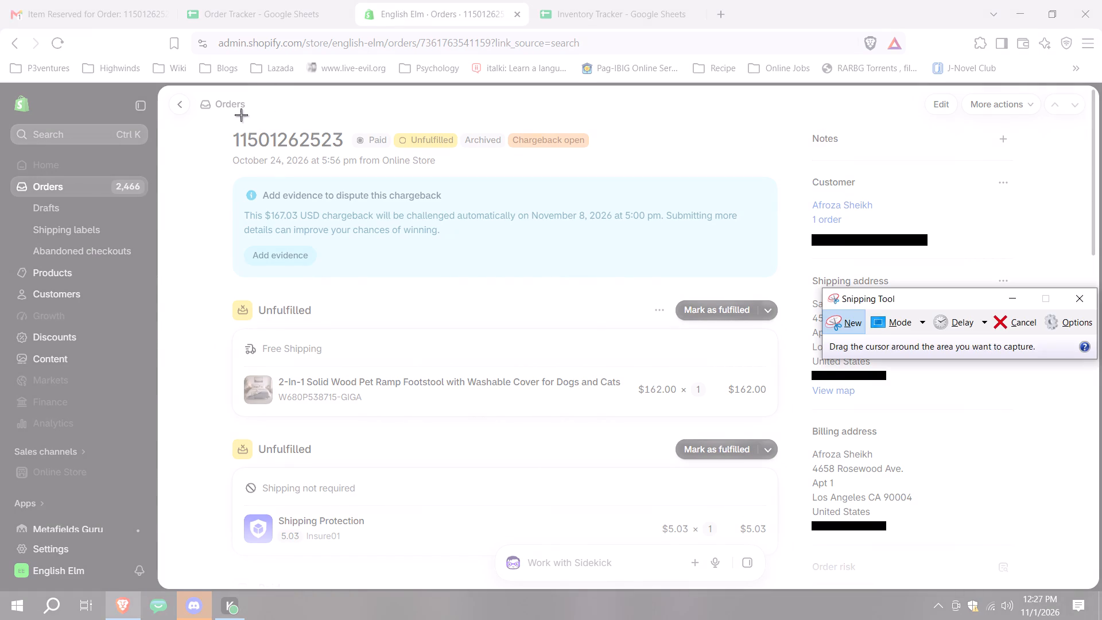
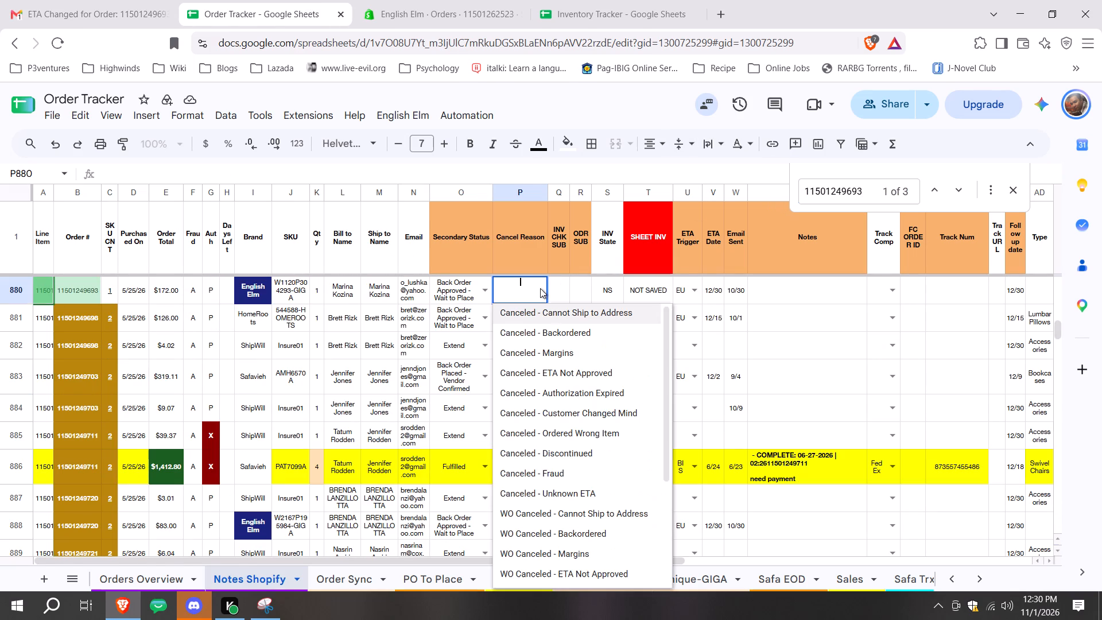
click(583, 343)
Switch to the English Elm Shopify admin's open order page.
click(408, 0)
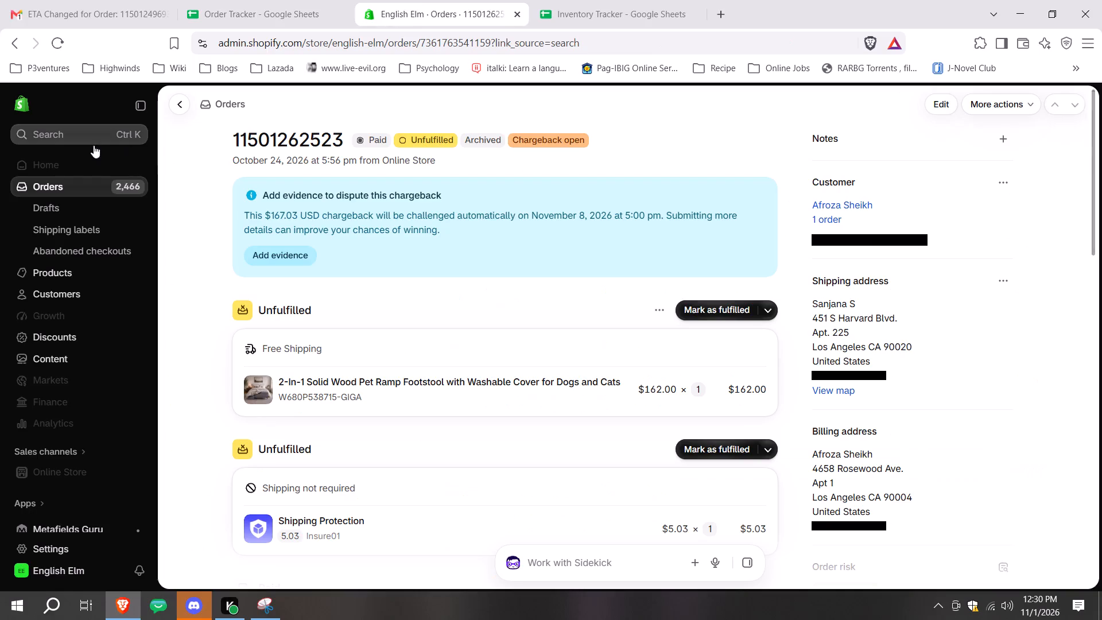
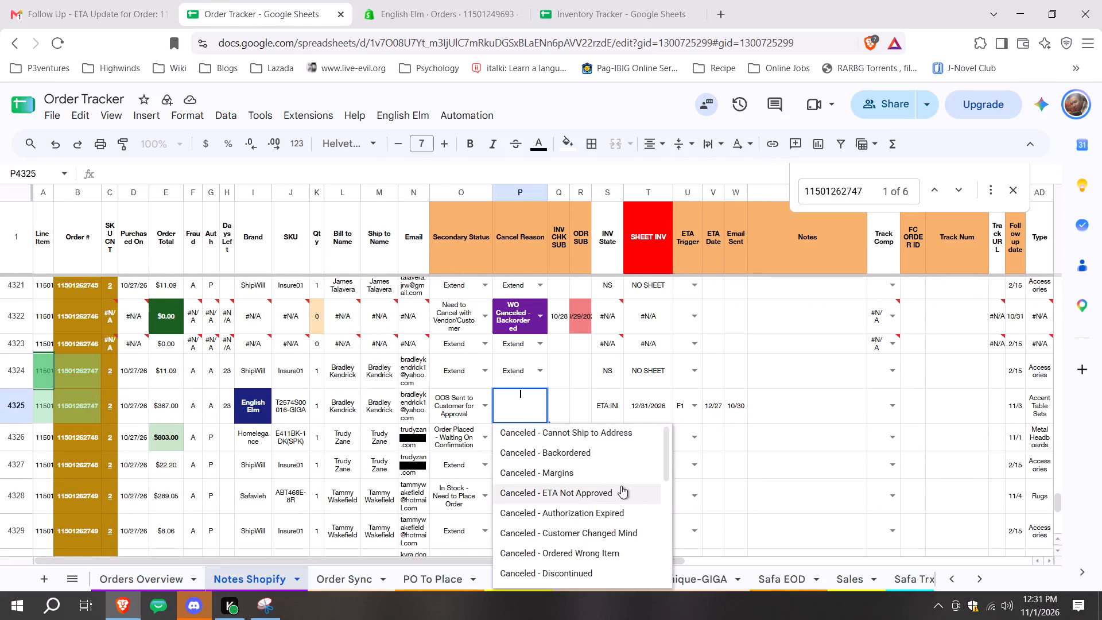
Look through the Cancel Reason options for the English Elm accent table set order in row 4325 of the Notes Shopify sheet.
scroll(585, 459, down, 2)
scroll(597, 472, up, 1)
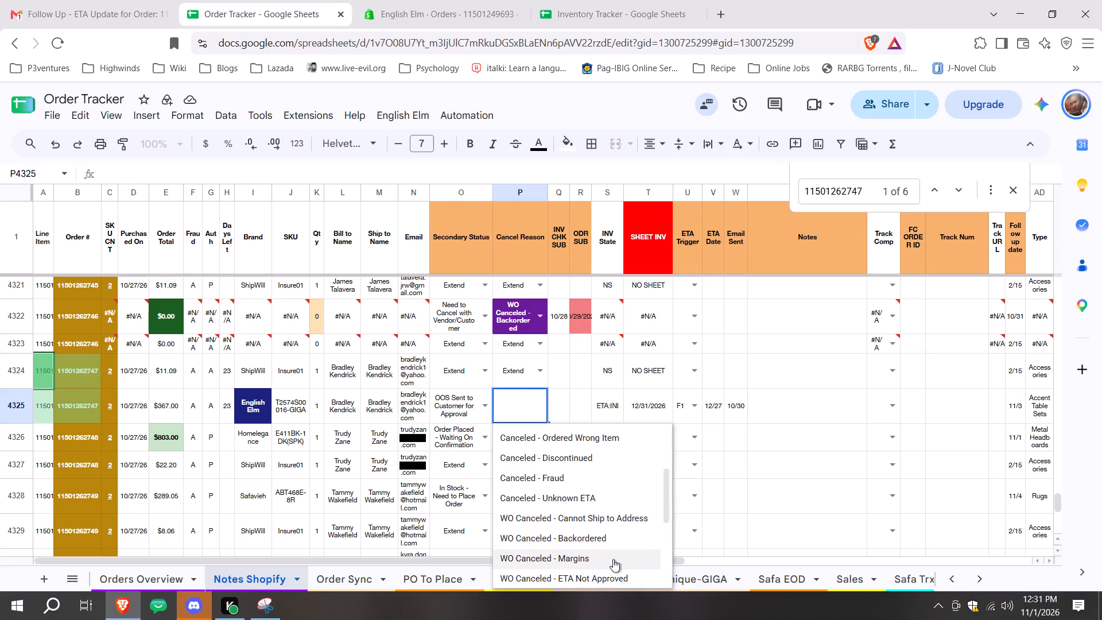
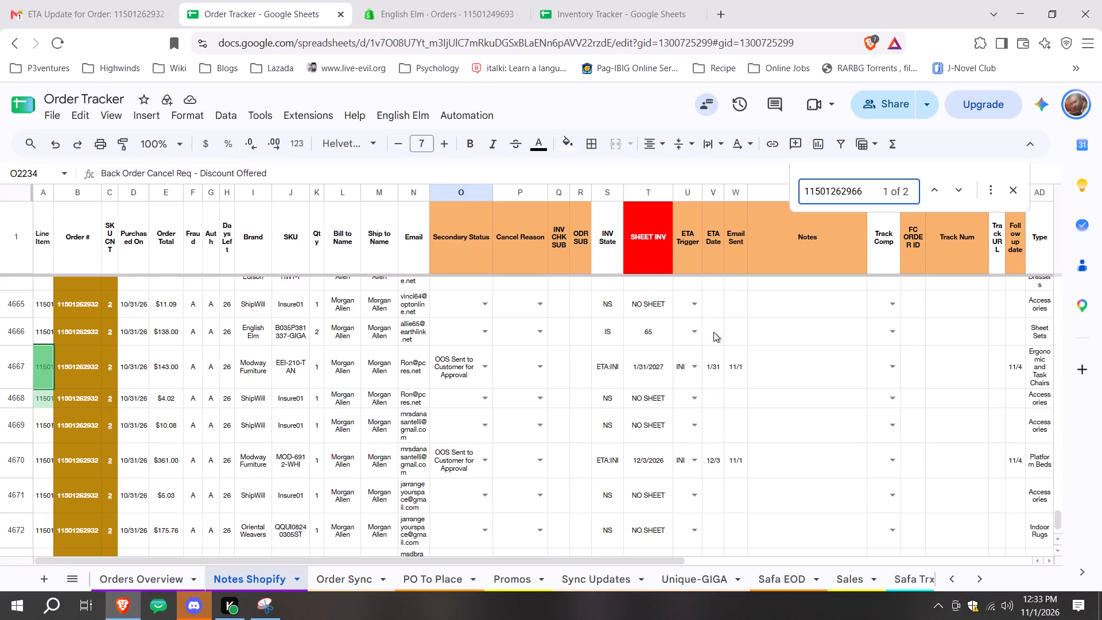
Look back through the October 30 and 31 orders in the Notes Shopify sheet, reviewing their order numbers, statuses and ETAs.
scroll(765, 409, up, 3)
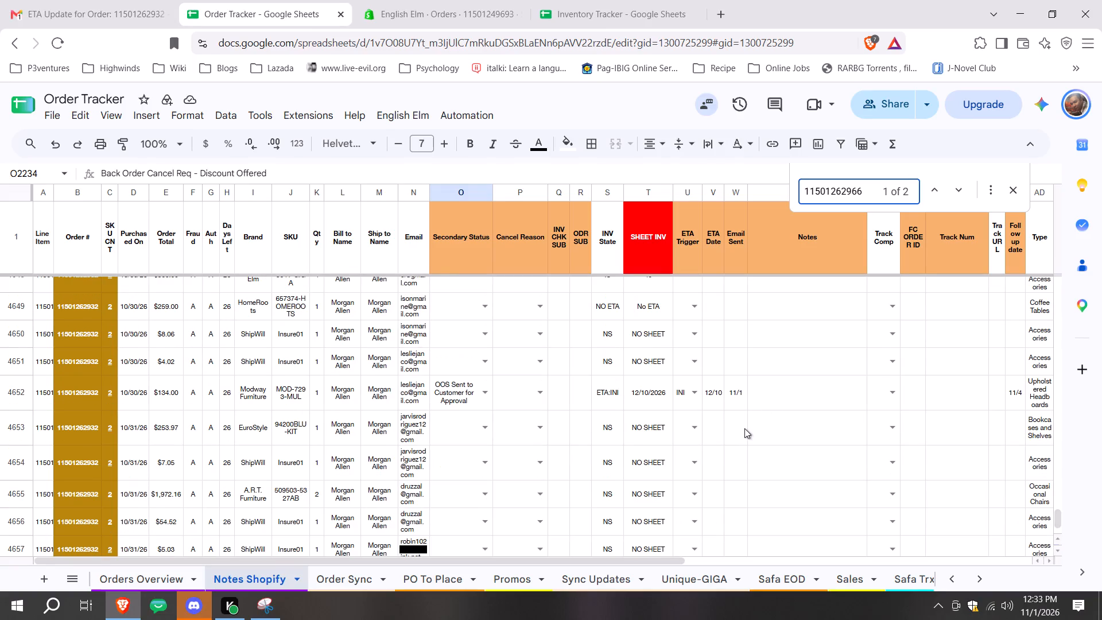
scroll(744, 428, up, 6)
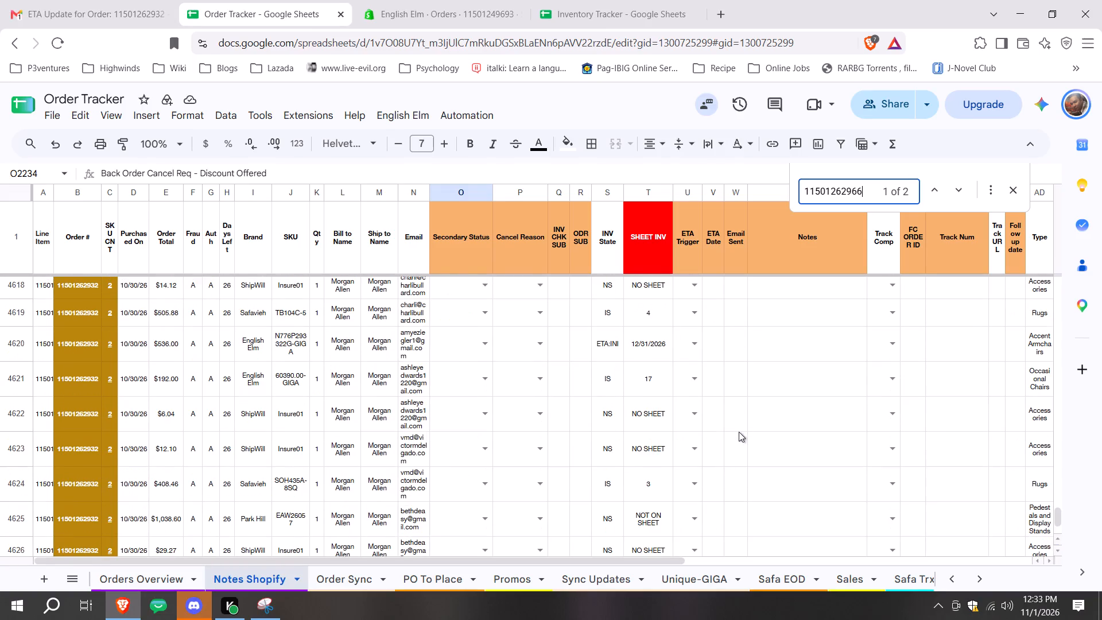
scroll(739, 432, up, 8)
scroll(739, 432, down, 3)
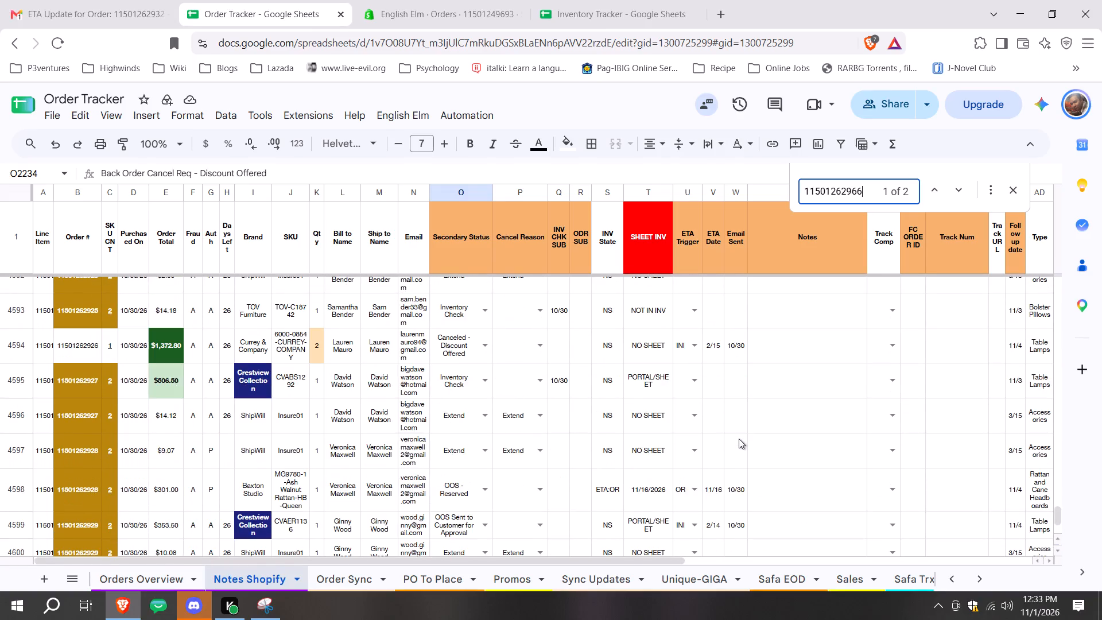
scroll(739, 439, down, 2)
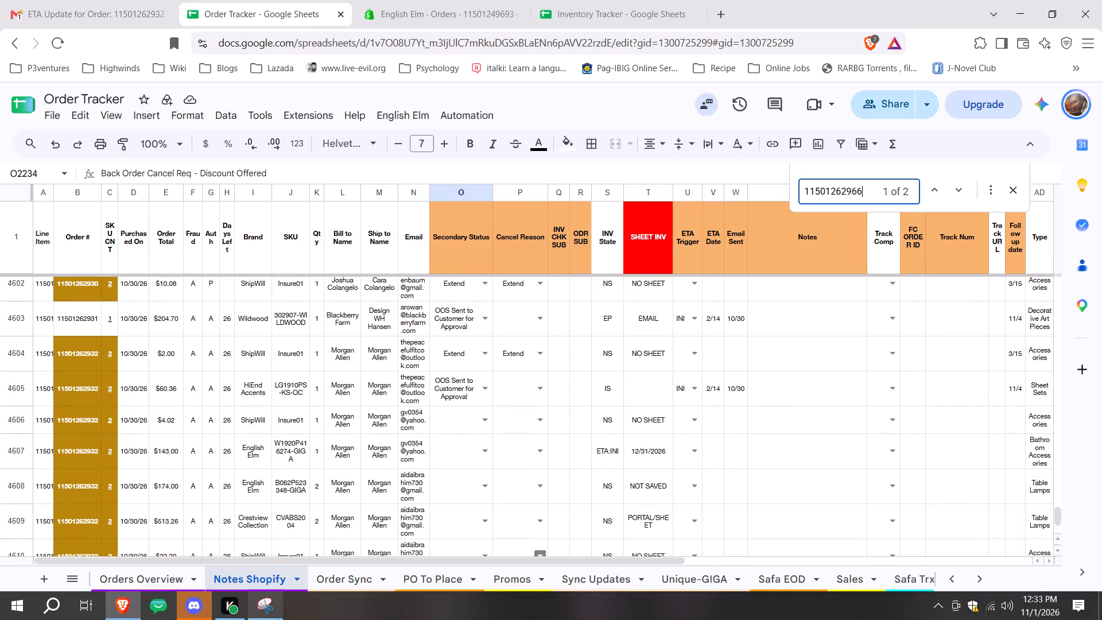
Switch to the Snipping Tool window holding the chargeback order capture.
click(276, 607)
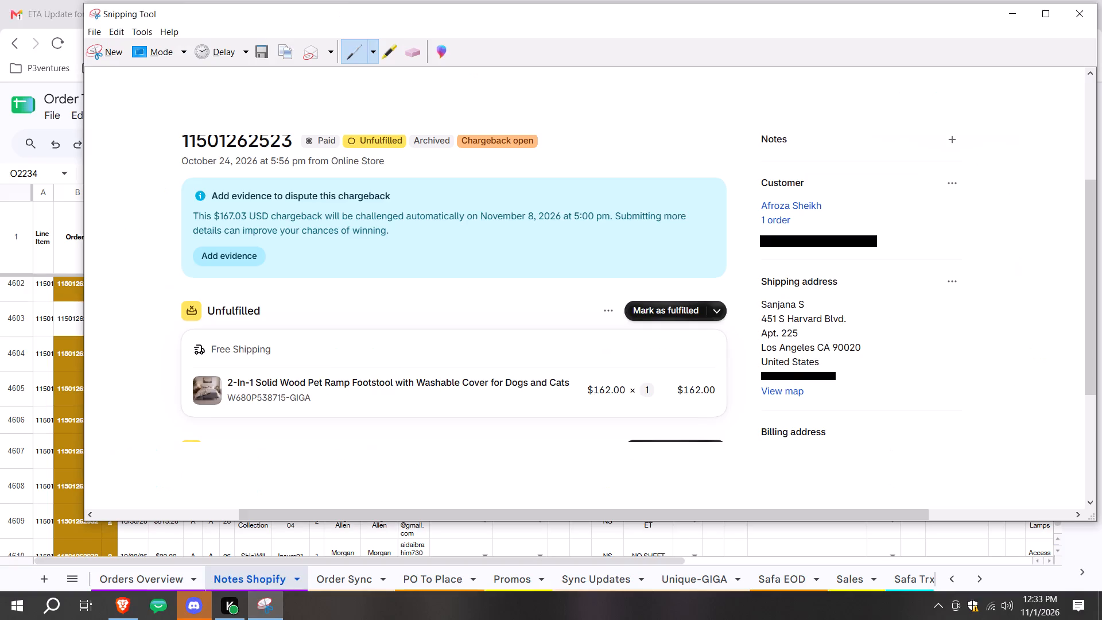
Capture a full-width snip of the Notes Shopify rows from 4603 down to the sheet tabs, copy it, and return to the Order Tracker.
click(37, 373)
click(46, 346)
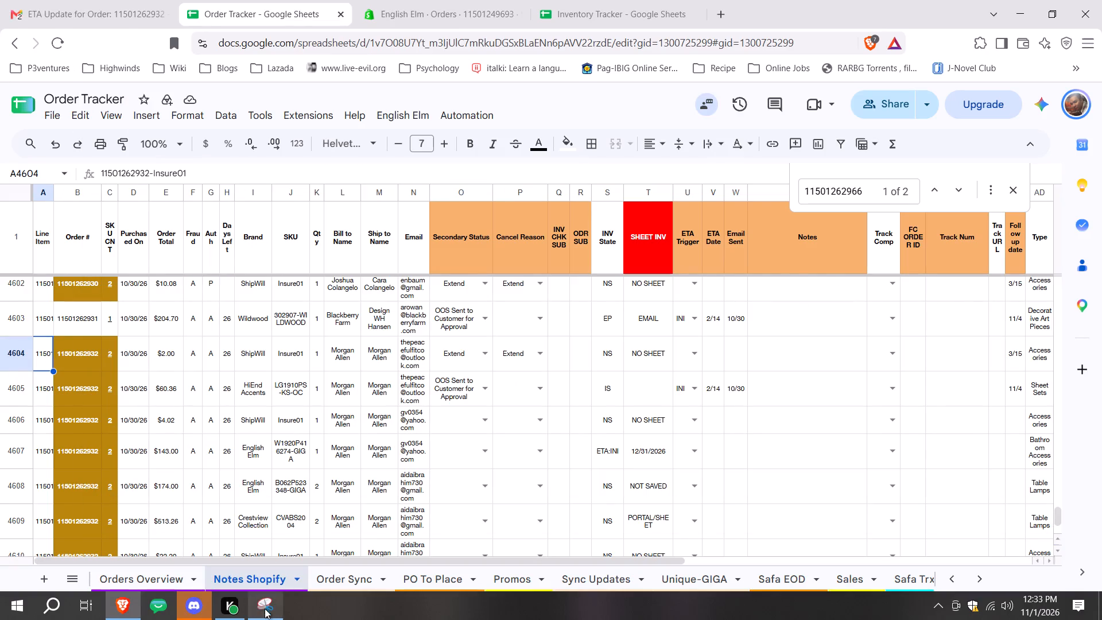
click(265, 609)
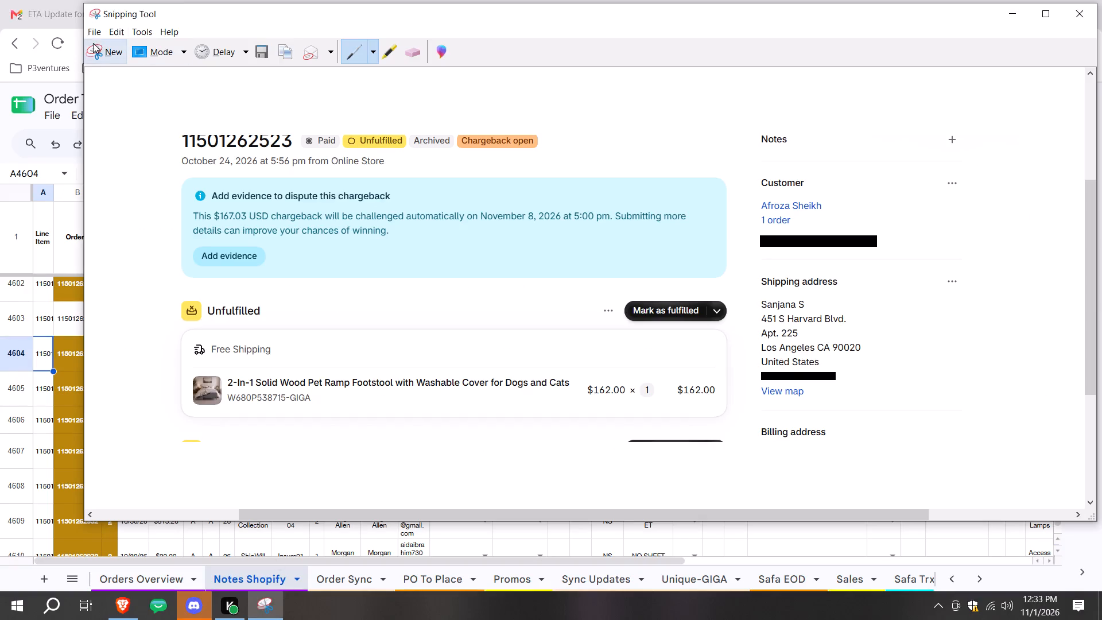
click(96, 54)
drag(0, 321, 1101, 579)
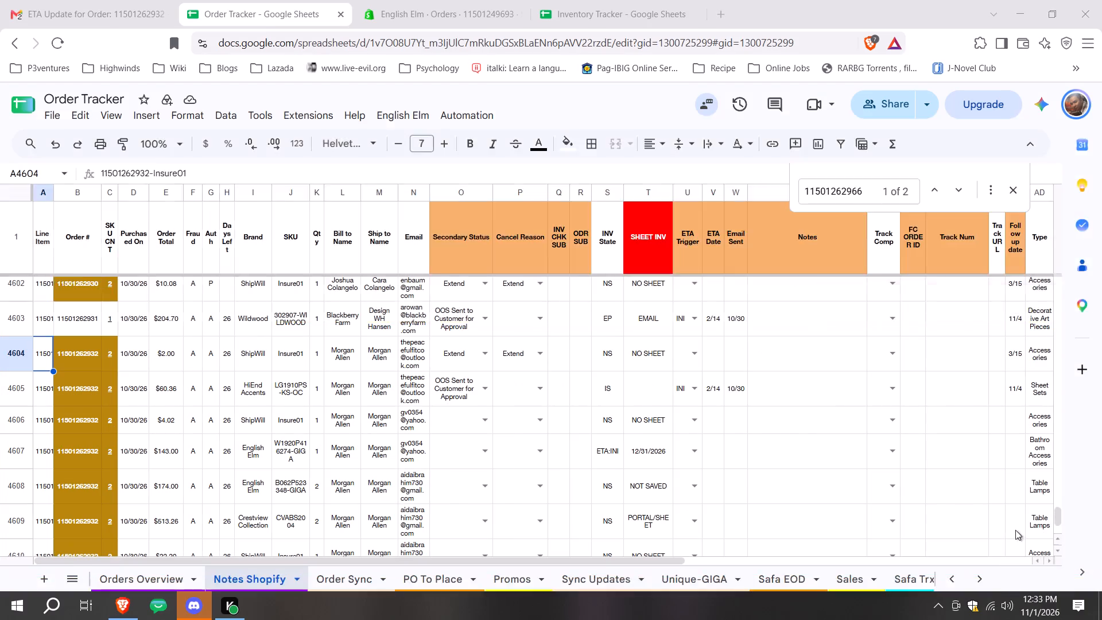
right_click(490, 358)
click(531, 377)
click(185, 0)
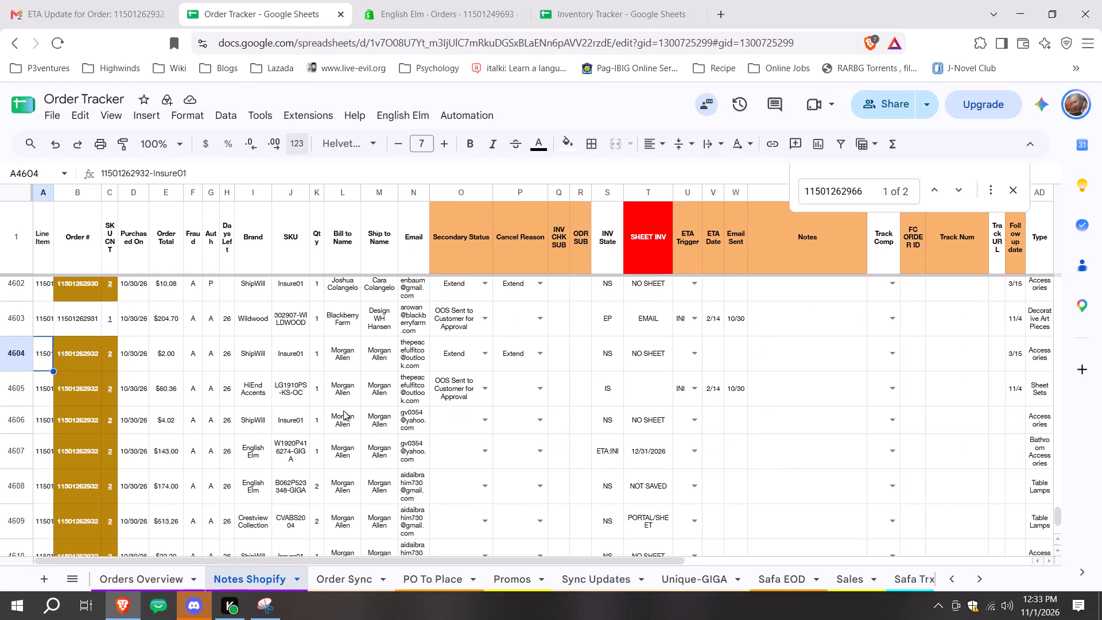